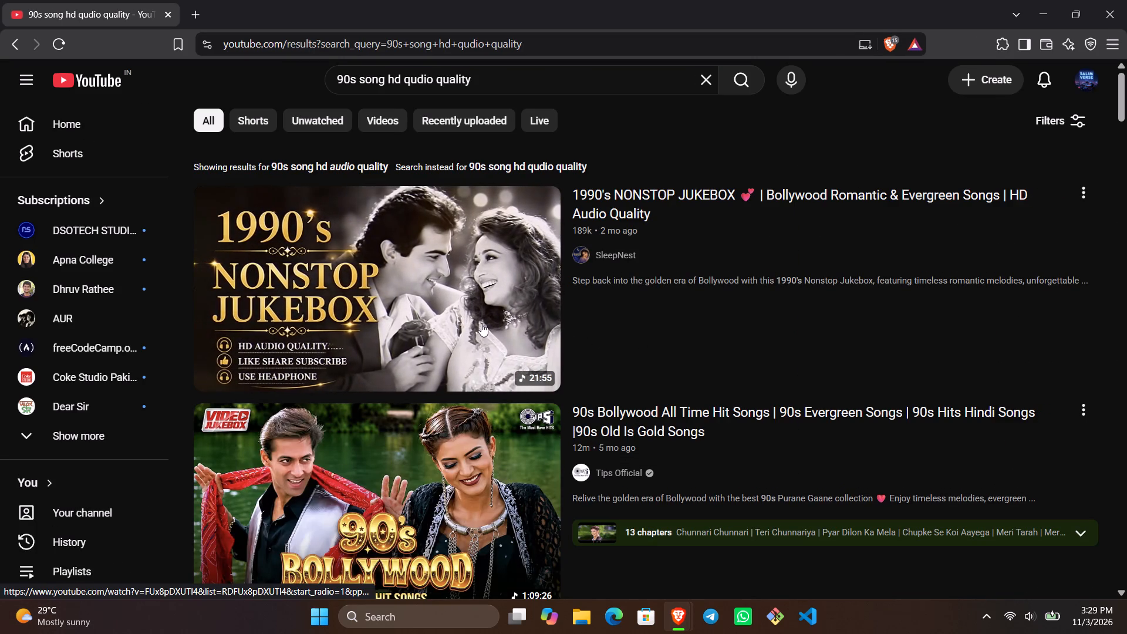
Play the "90s Bollywood All Time Hit Songs" video by Tips Official from the search results.
scroll(476, 299, down, 1)
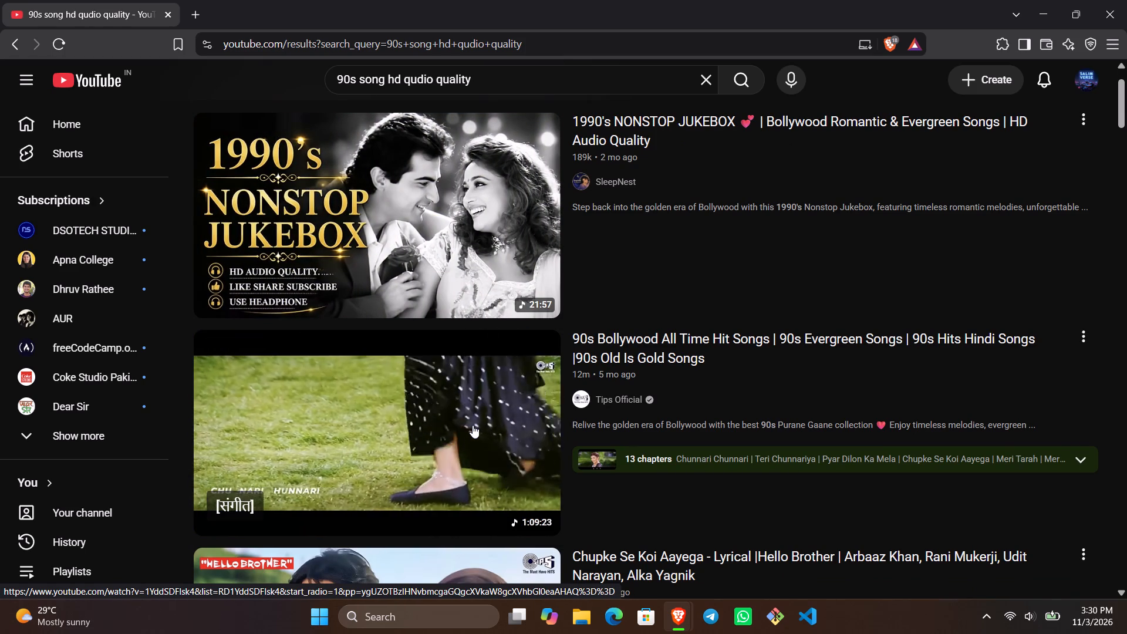
click(473, 425)
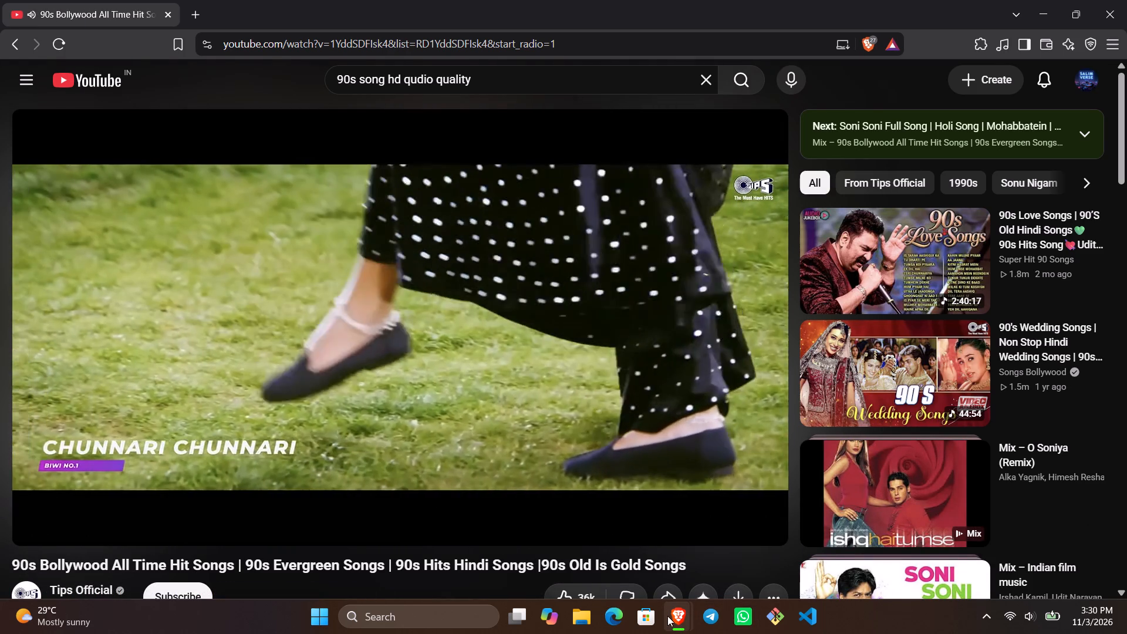
Switch to the browser window with the untitled Canva presentation design.
click(597, 538)
Search Windows for "kur" and launch the top match.
click(426, 621)
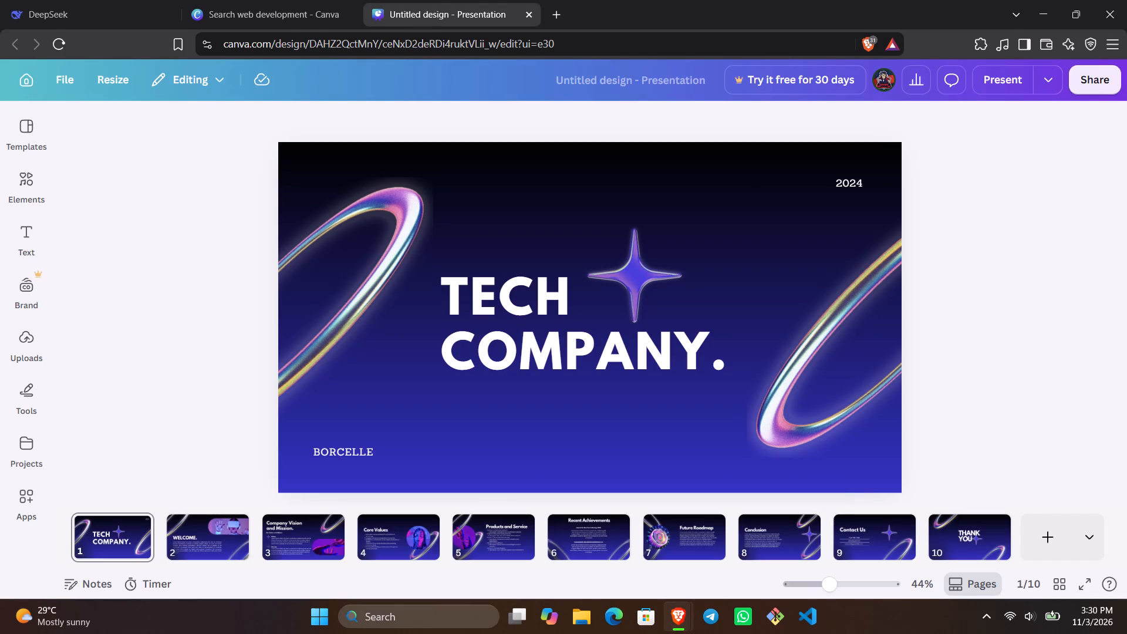
text(kur)
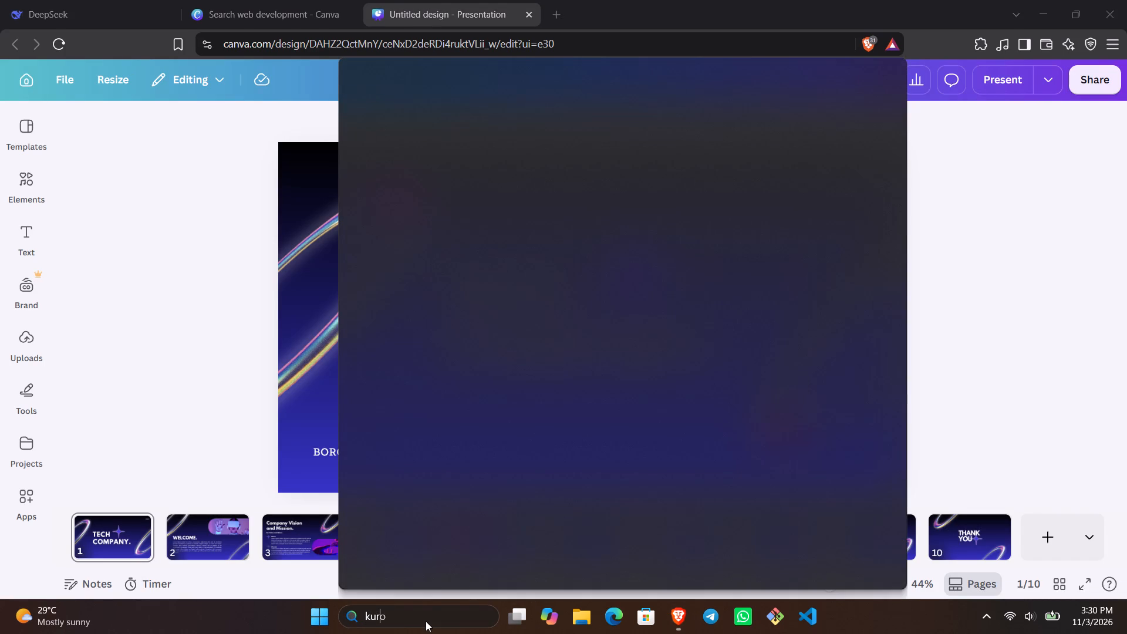
key(Return)
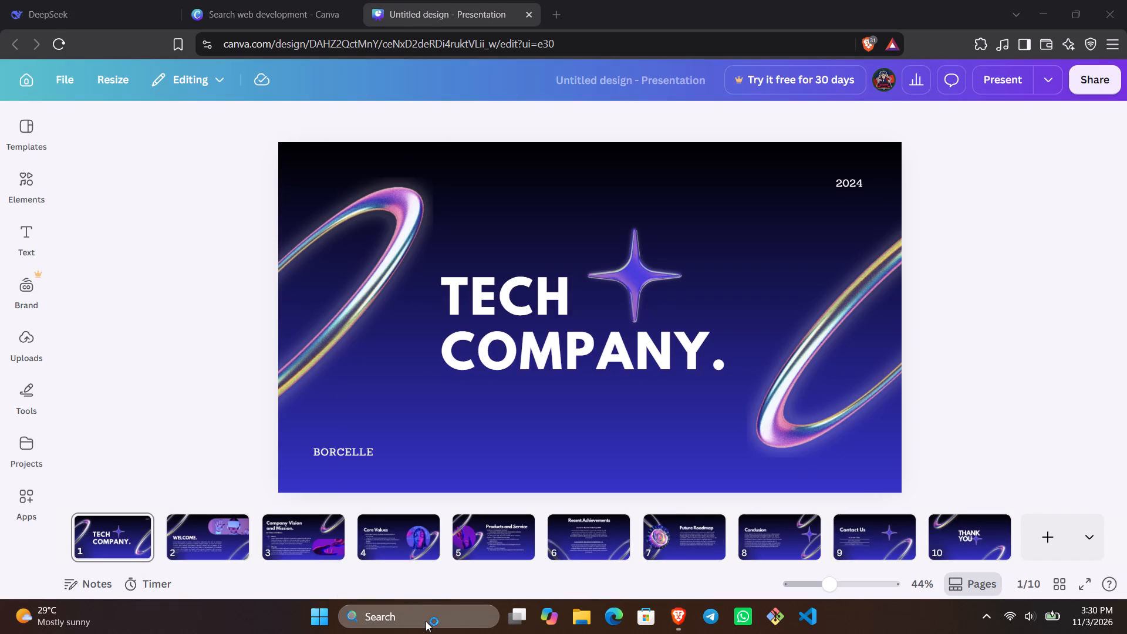
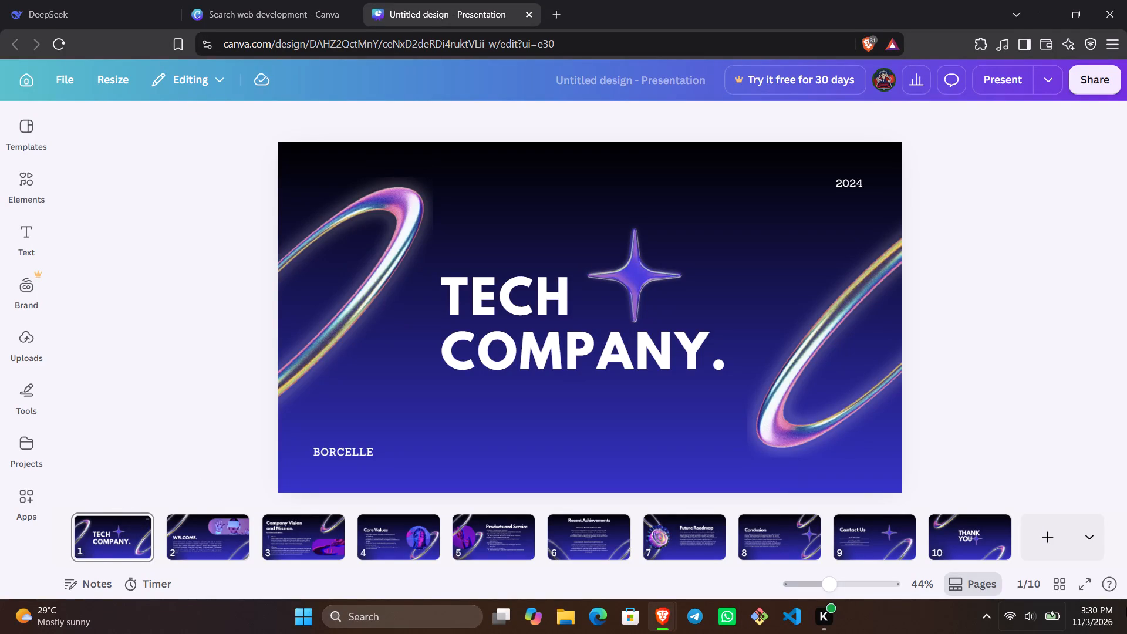
Raise the system volume to slightly under half.
click(1051, 619)
drag(949, 530, 953, 533)
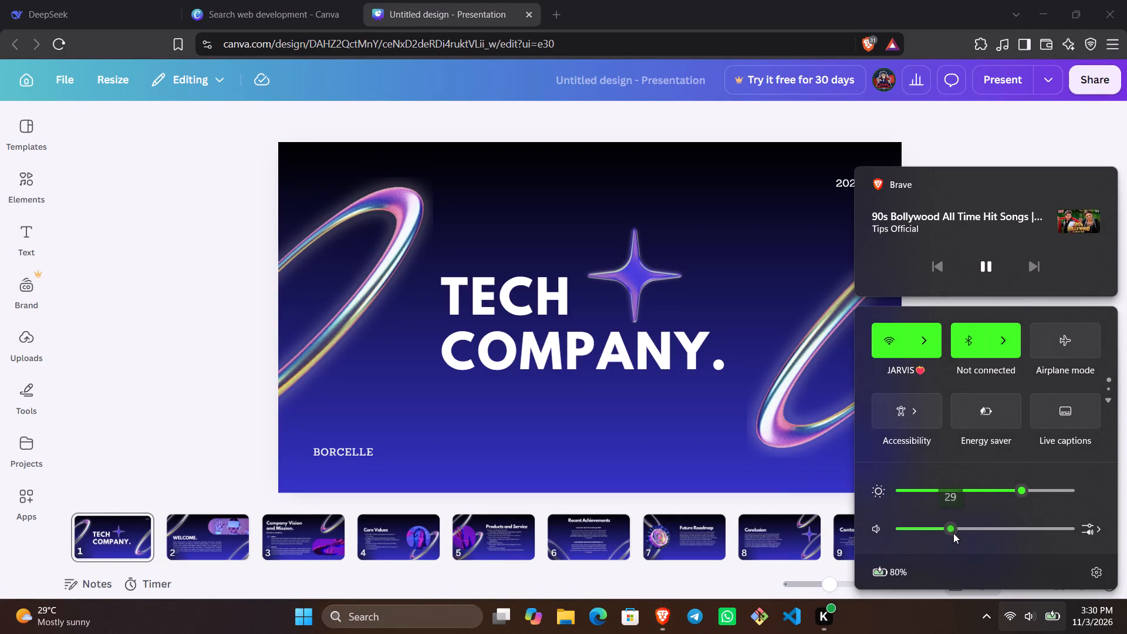
drag(953, 533, 970, 544)
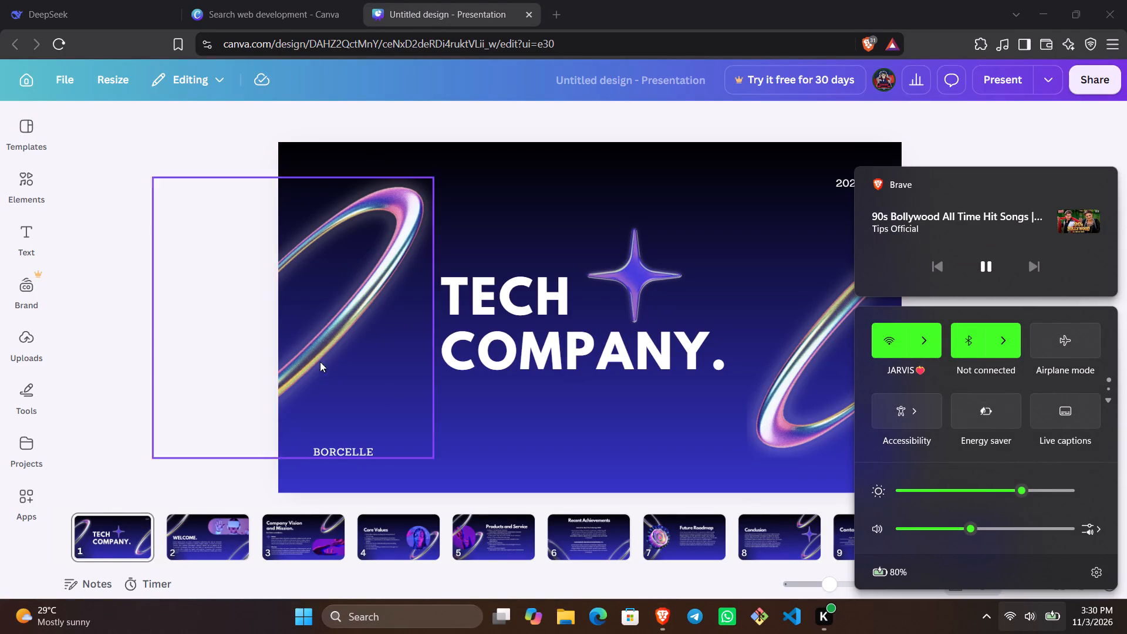
click(201, 309)
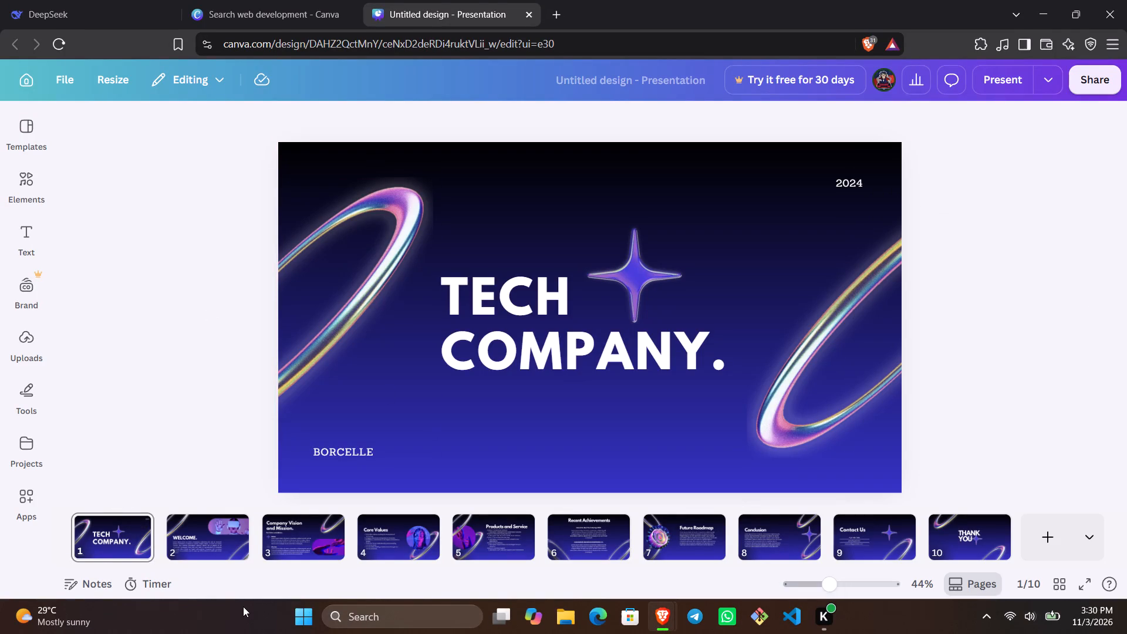
Clear the "TECH COMPANY." title text on the first slide.
click(476, 313)
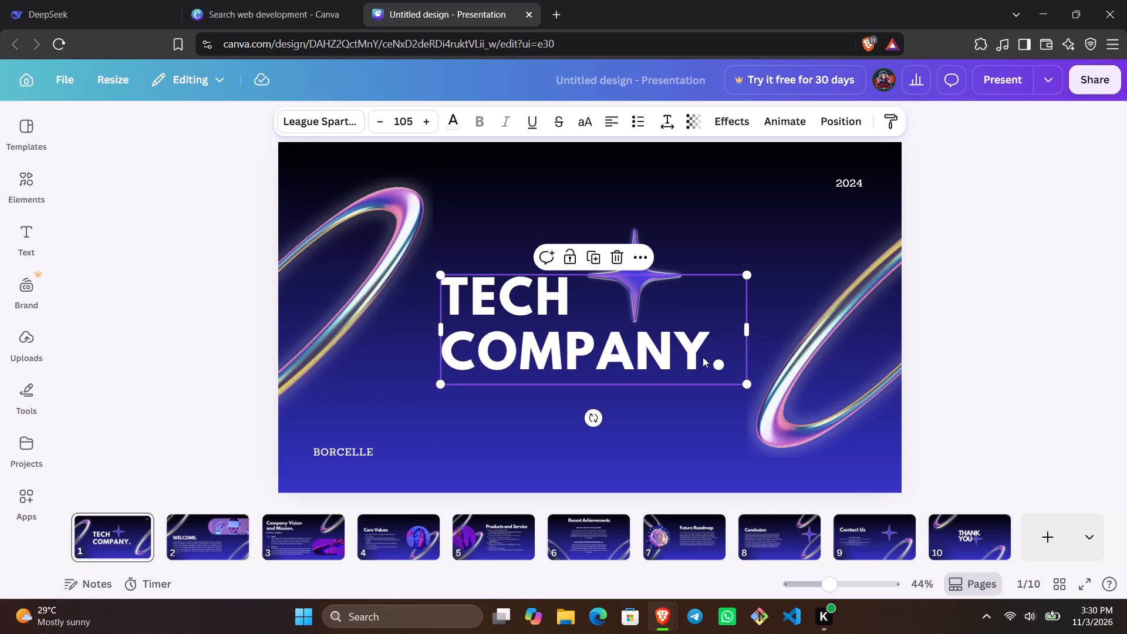
double_click(703, 358)
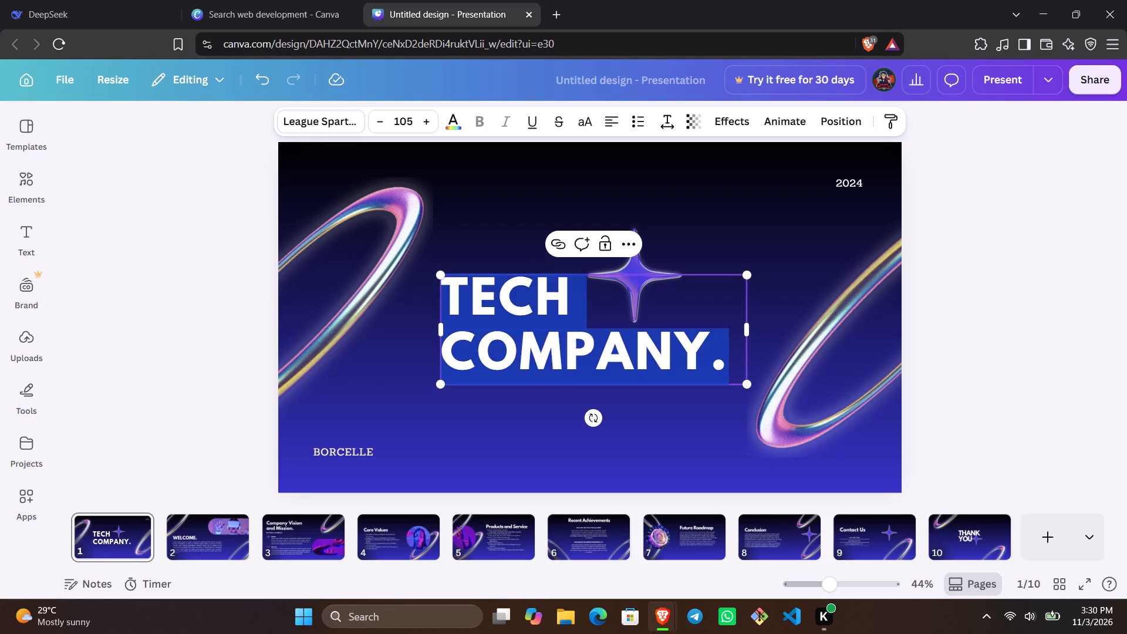
key(BackSpace)
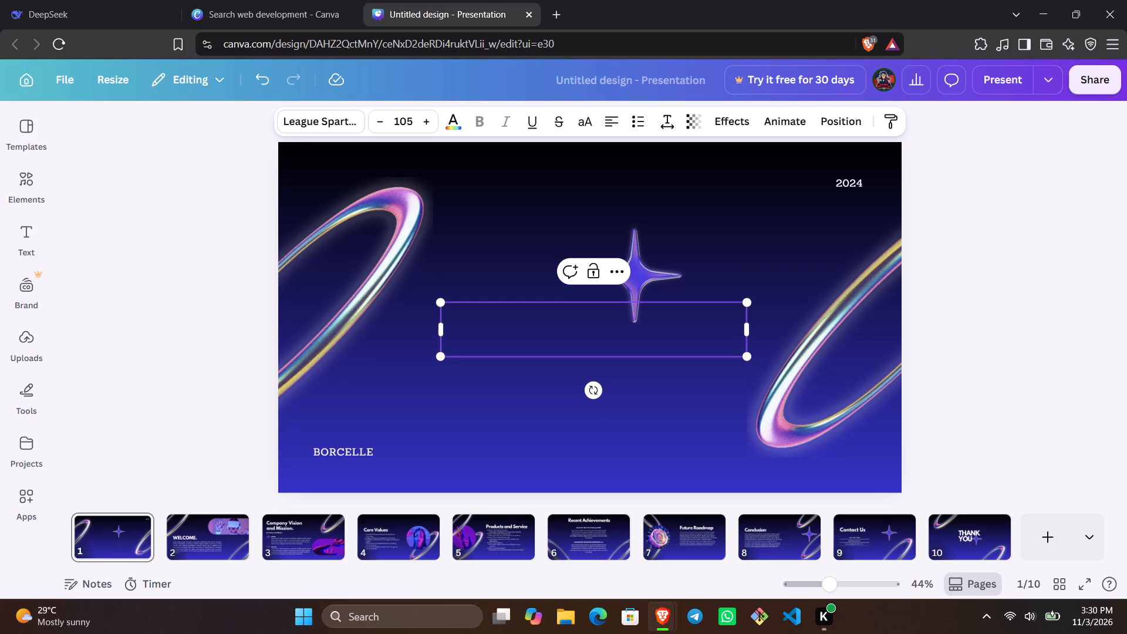
key(BackSpace)
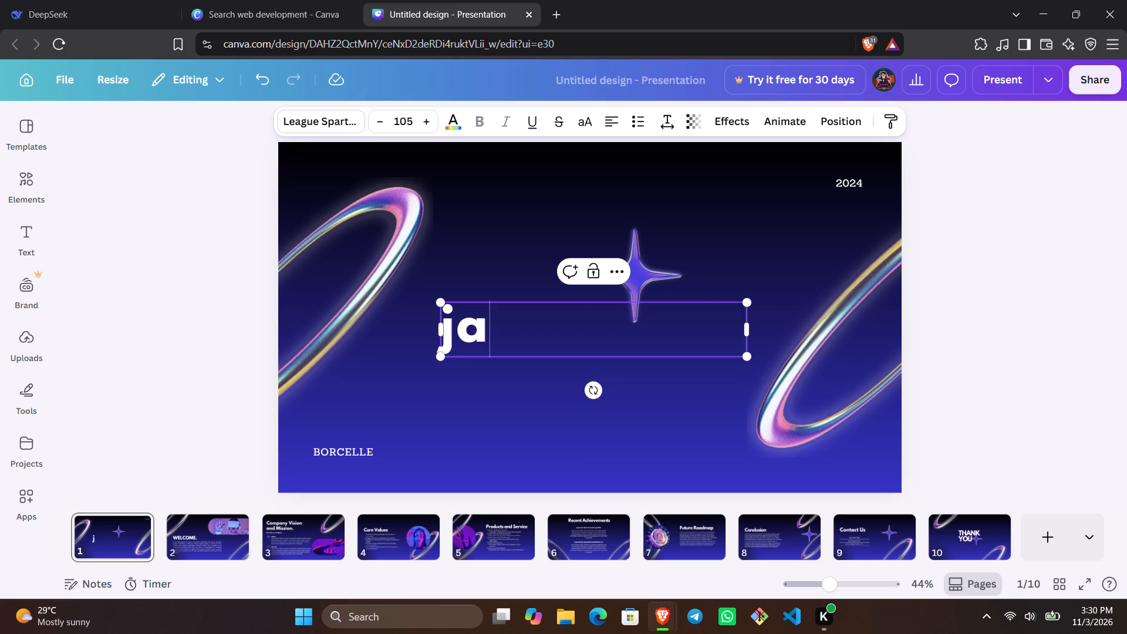
key(BackSpace)
key(BackSpace)
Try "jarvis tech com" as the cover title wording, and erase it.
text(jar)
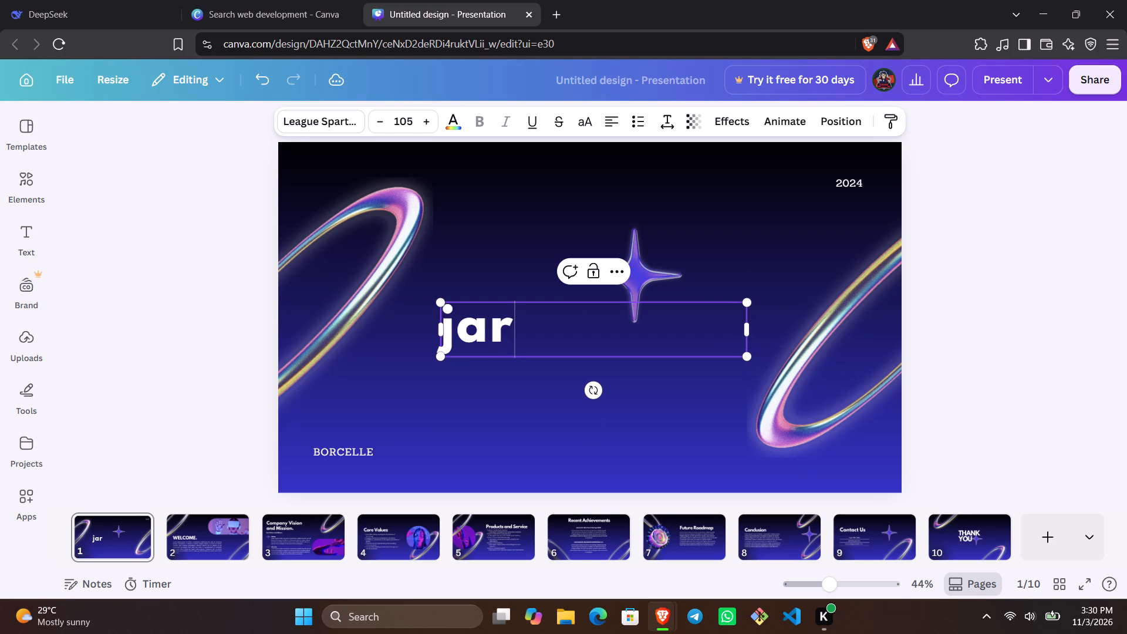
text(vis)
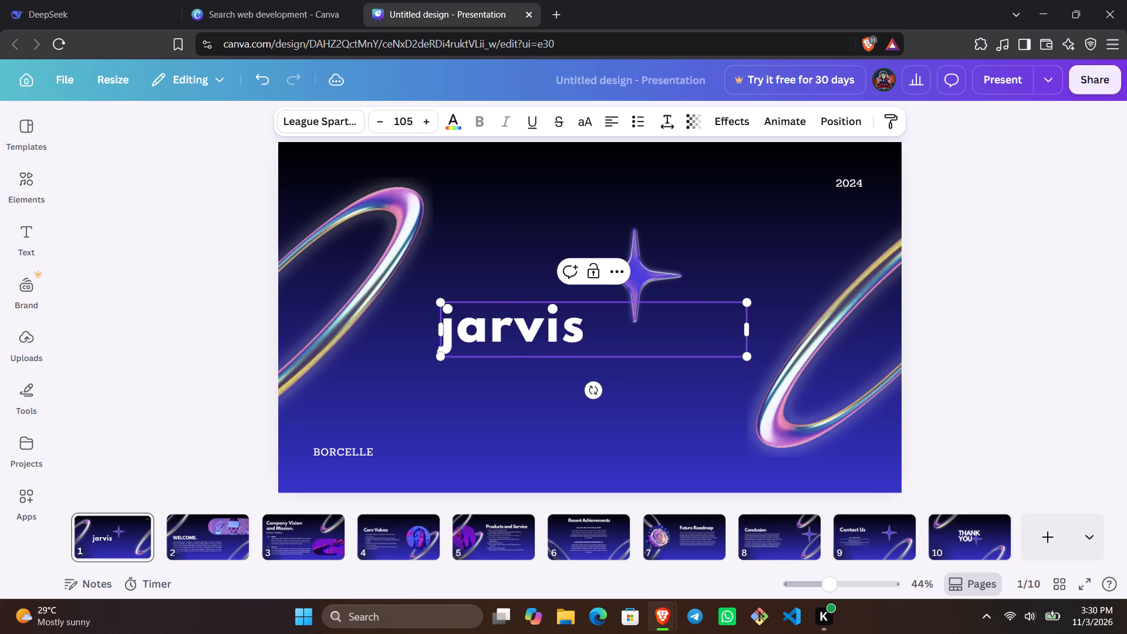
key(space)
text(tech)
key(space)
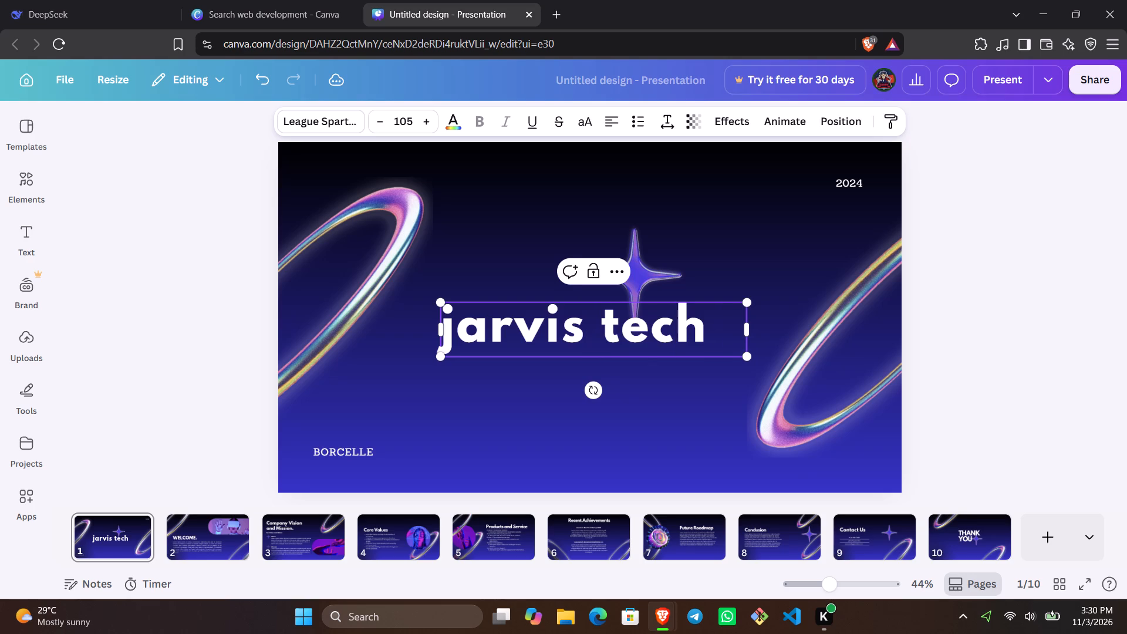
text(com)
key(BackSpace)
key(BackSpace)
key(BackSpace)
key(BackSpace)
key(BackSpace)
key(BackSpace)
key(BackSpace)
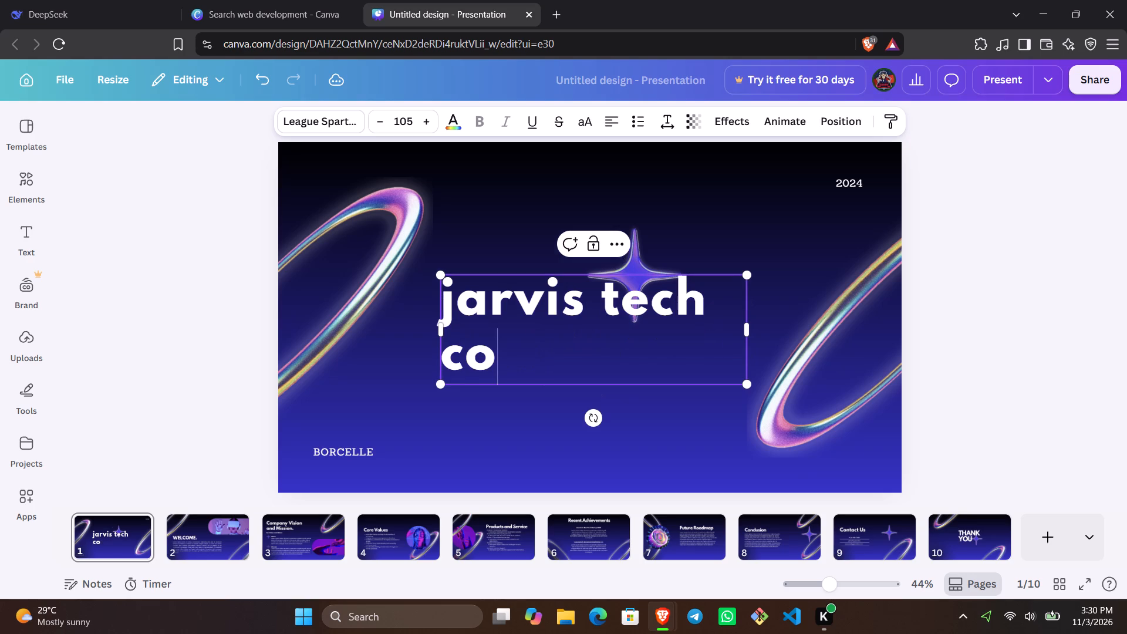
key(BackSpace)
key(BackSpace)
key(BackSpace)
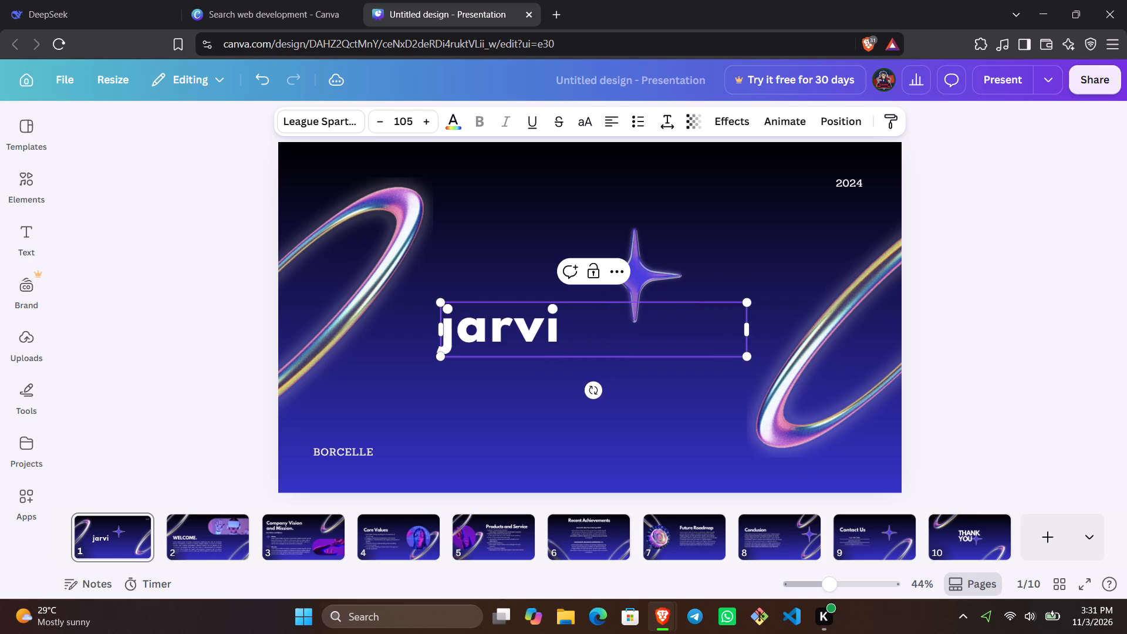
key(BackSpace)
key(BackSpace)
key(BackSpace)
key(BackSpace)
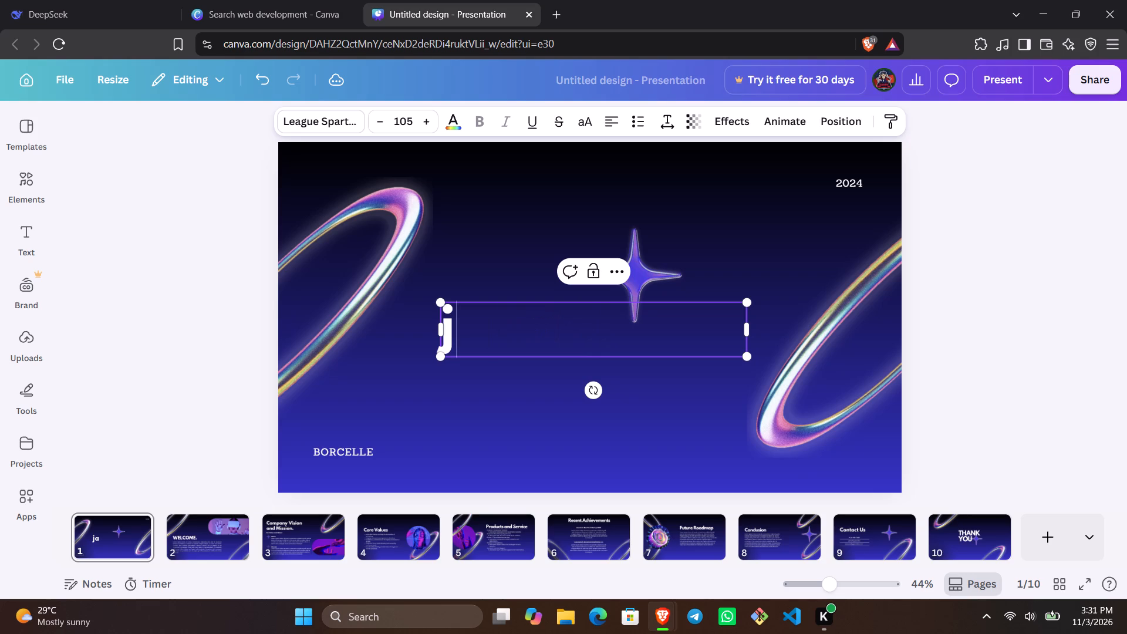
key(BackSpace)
Enter "jarvisX Company" as the cover title.
text(jarvis)
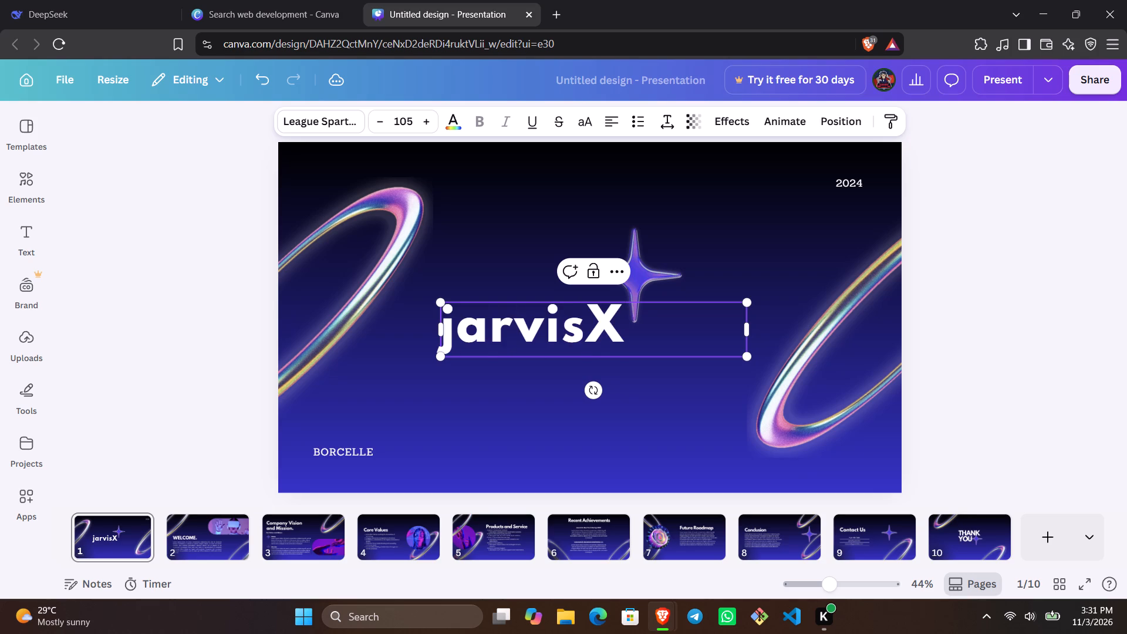
key(space)
key(c)
text(ompany)
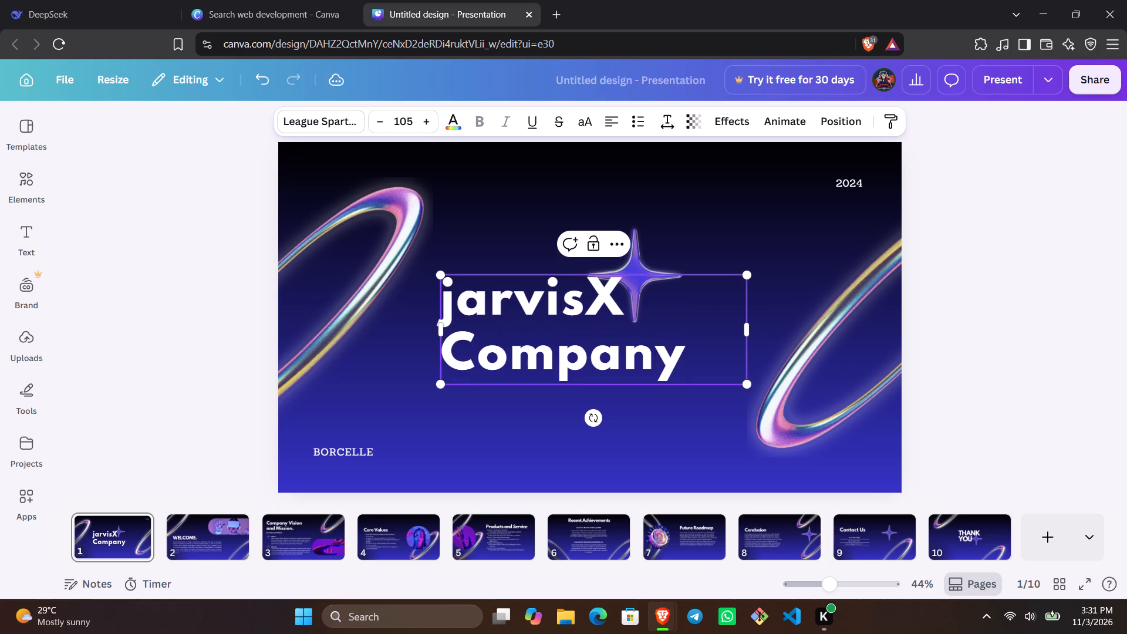
click(726, 195)
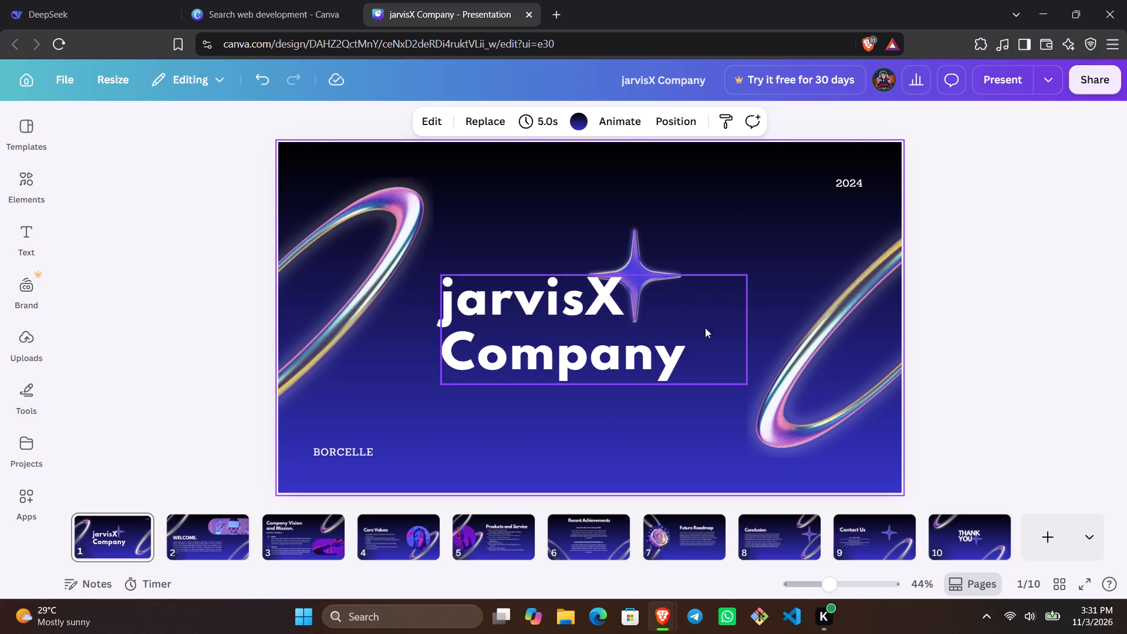
Move the star up and right, clear of the cover title, and reposition the title slightly higher on the slide.
drag(690, 348, 652, 370)
drag(646, 242, 729, 184)
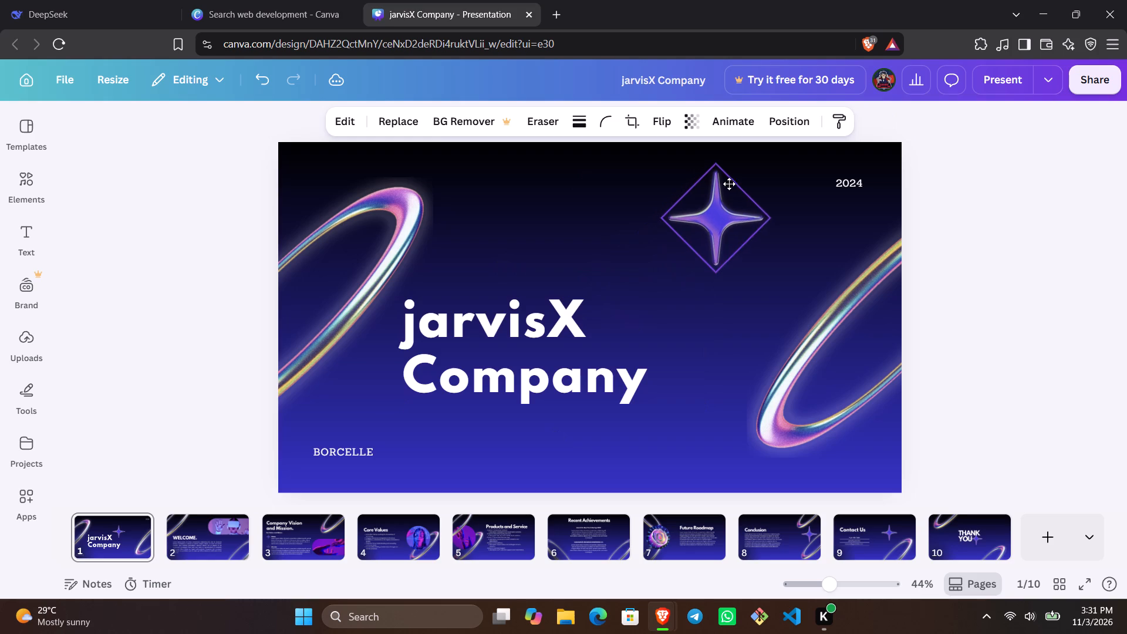
drag(729, 184, 733, 184)
drag(605, 344, 647, 295)
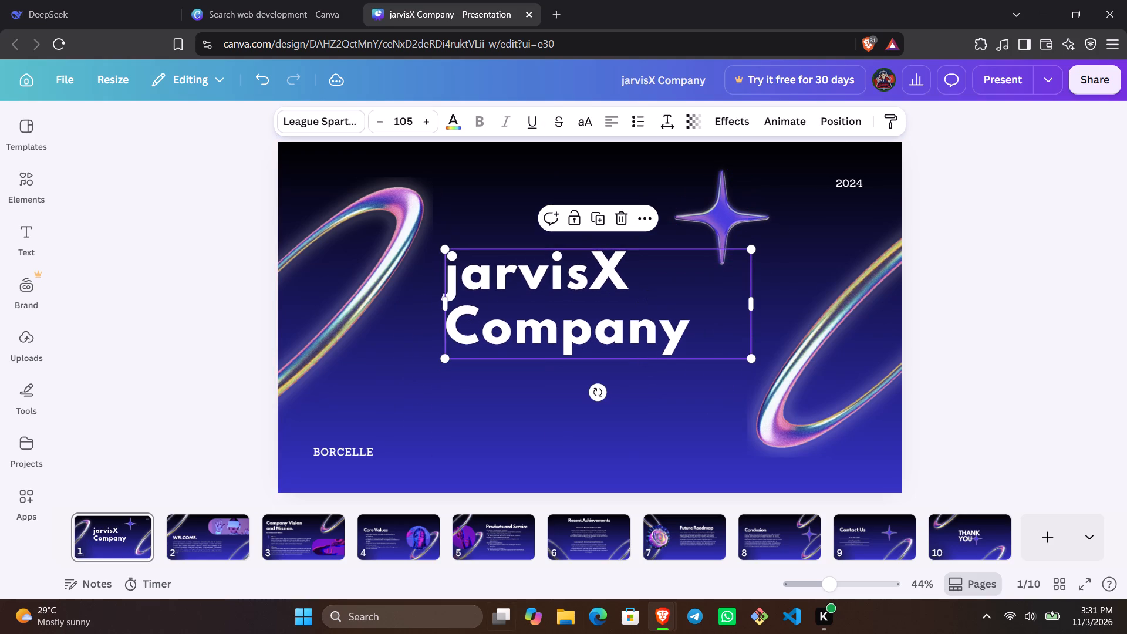
click(473, 403)
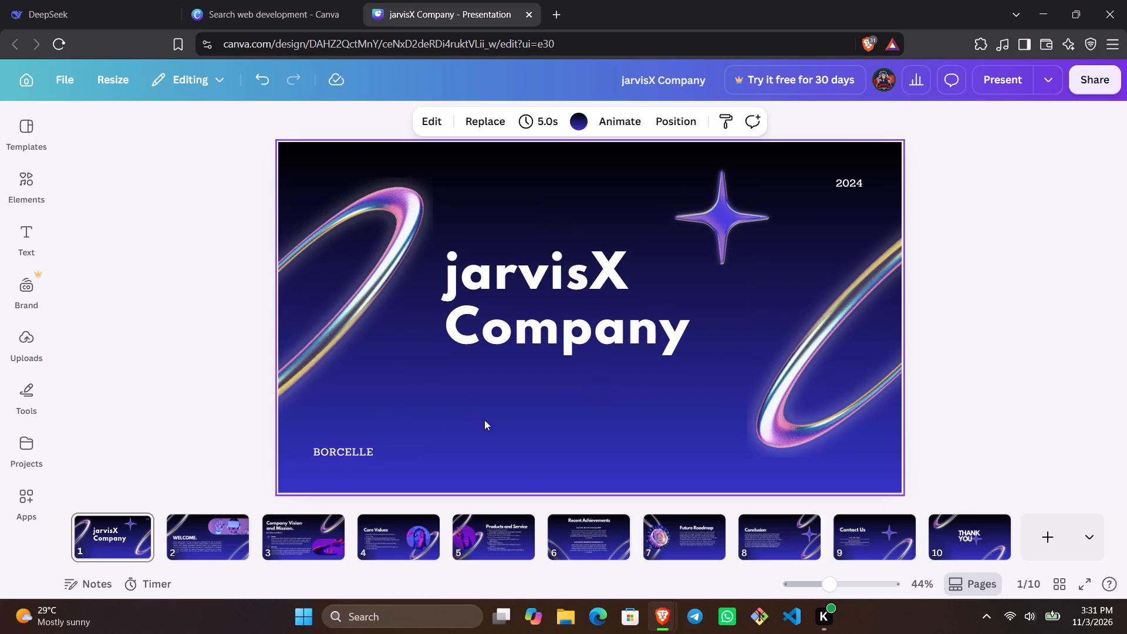
drag(545, 316, 537, 313)
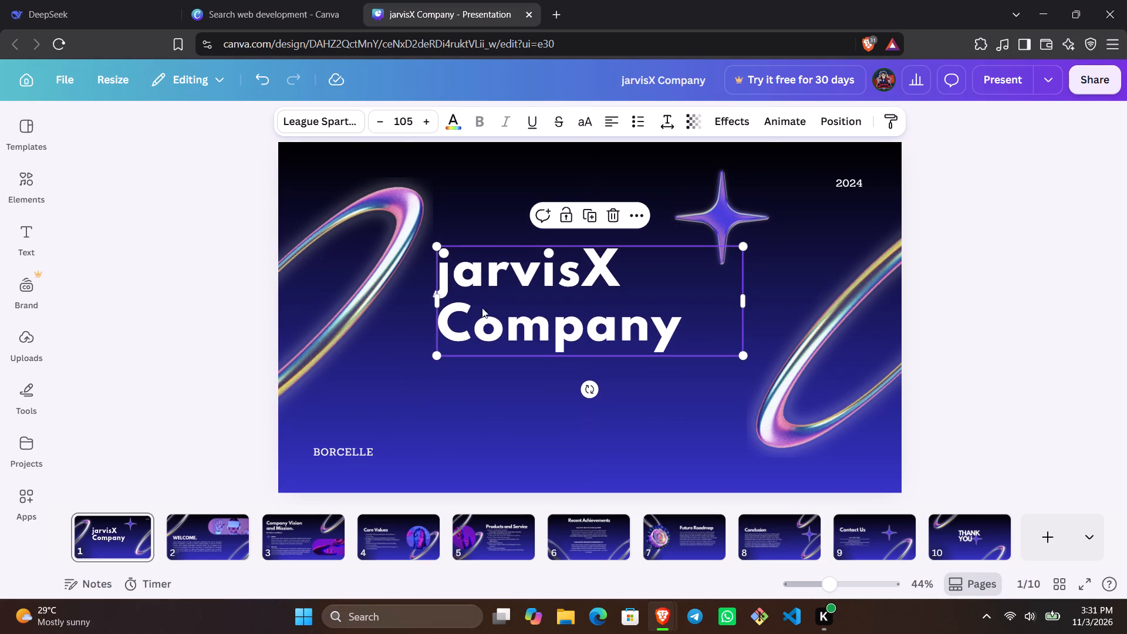
Shift the left ring toward the slide's upper-left corner, and nudge the title left and the star up to rebalance the cover.
drag(319, 286, 308, 246)
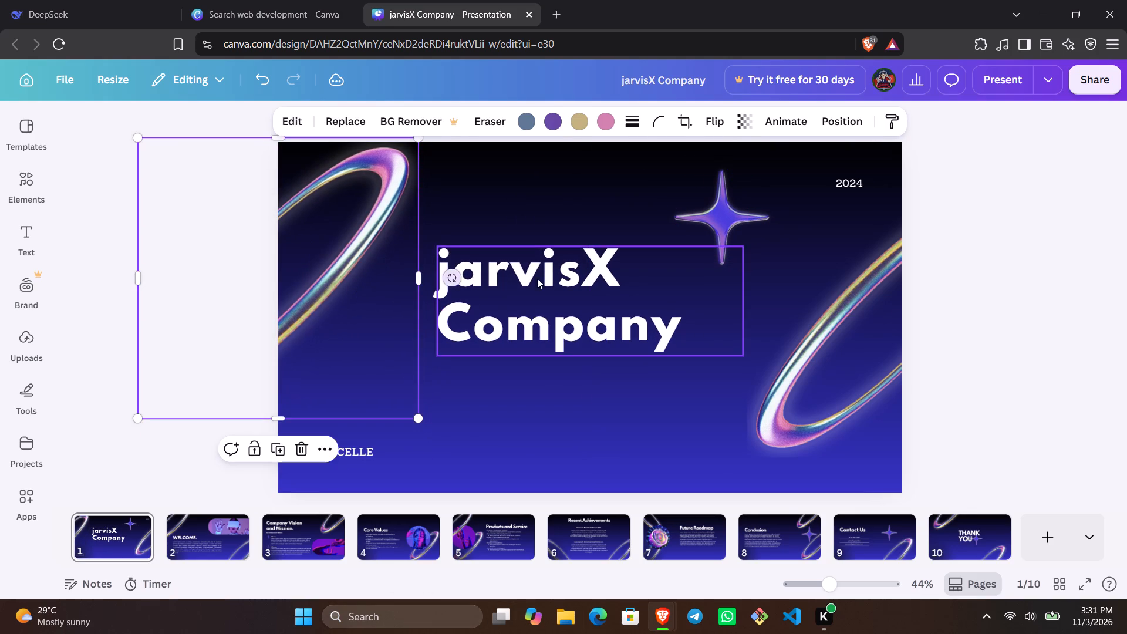
drag(600, 286, 578, 294)
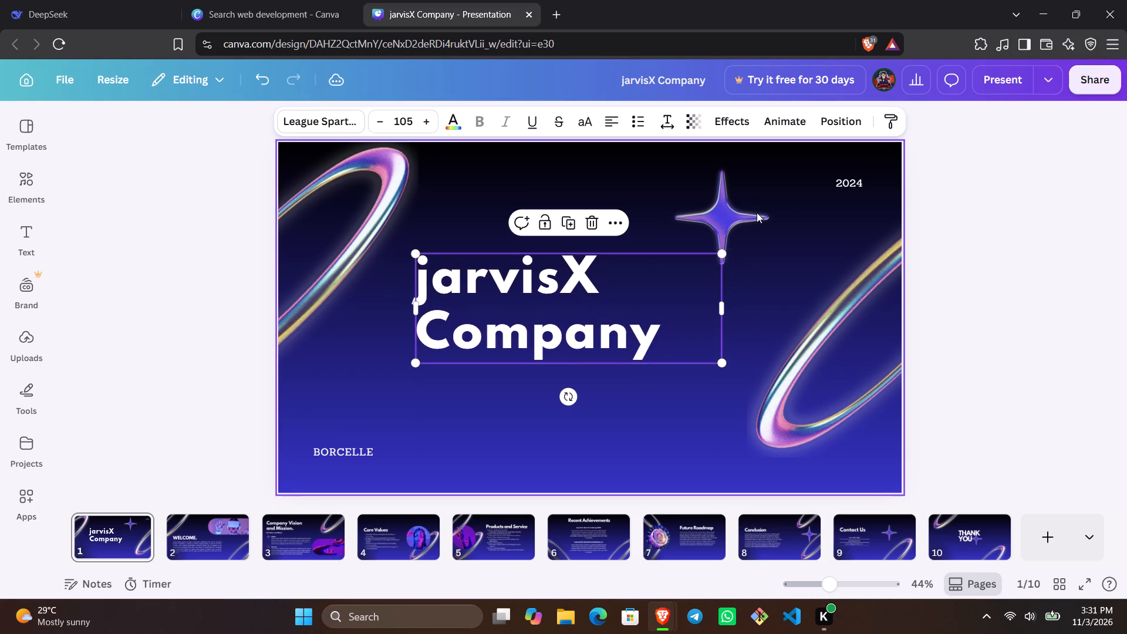
drag(755, 213, 759, 206)
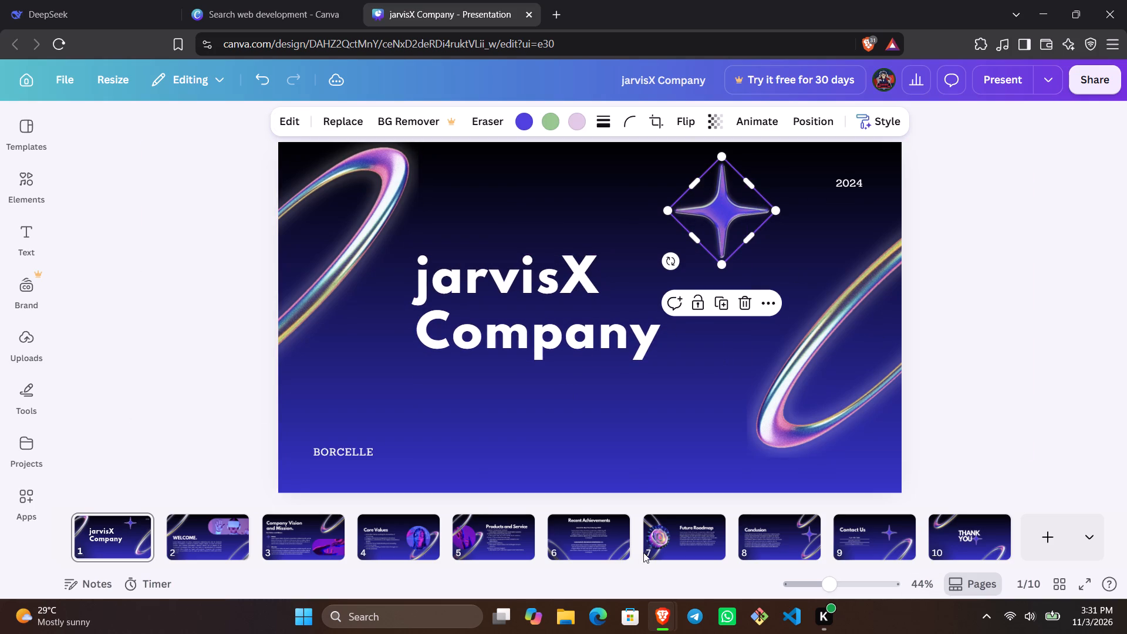
Replace the "BORCELLE" label on the cover slide with "SALIM".
click(343, 443)
click(346, 448)
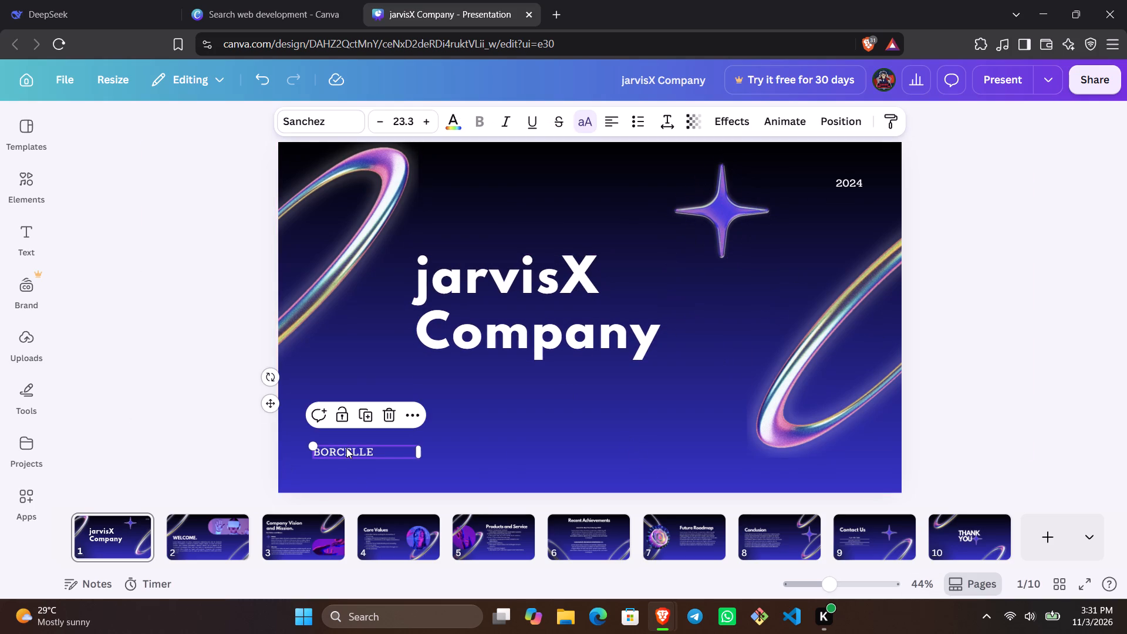
double_click(401, 451)
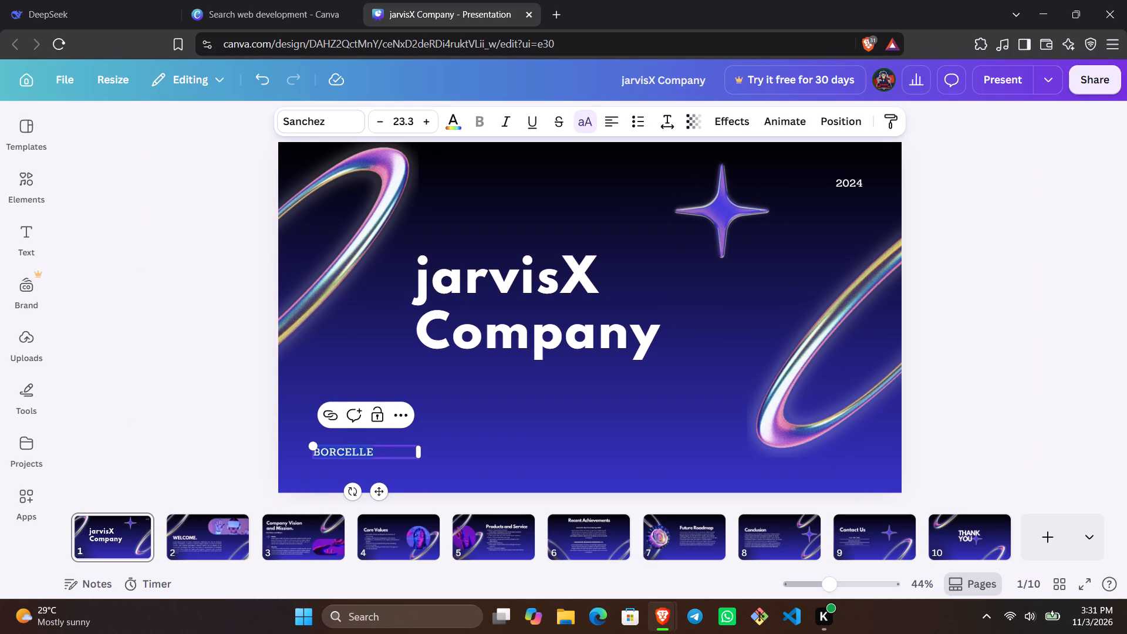
key(BackSpace)
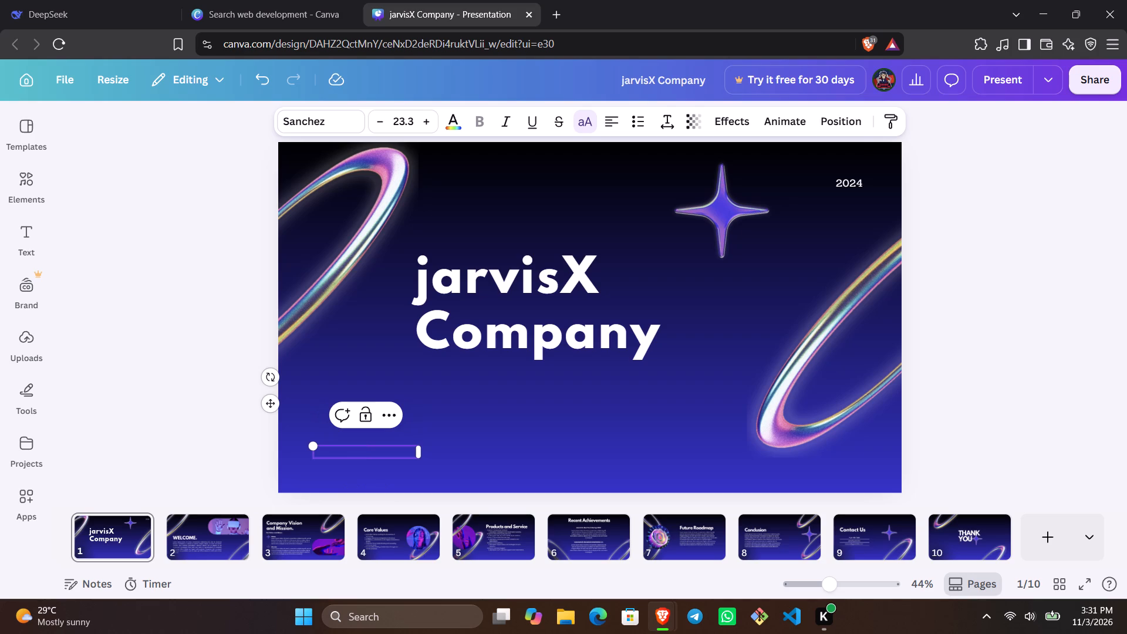
text(sa)
text(lim)
key(Return)
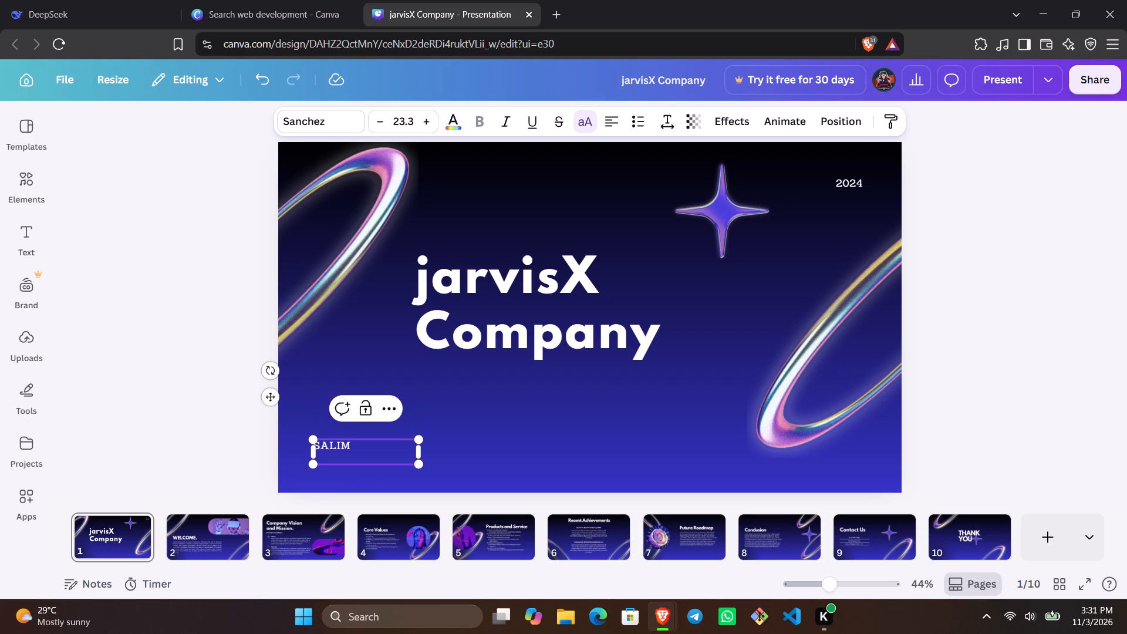
key(BackSpace)
click(579, 404)
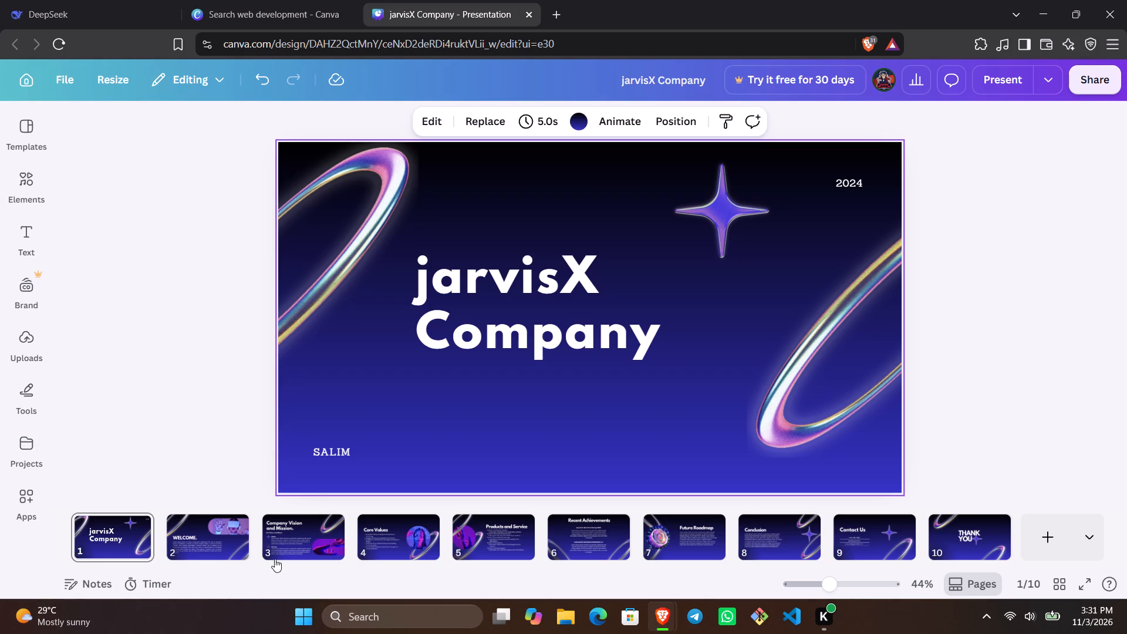
Delete the lorem ipsum paragraph under the "WELCOME." heading on slide 2.
click(211, 544)
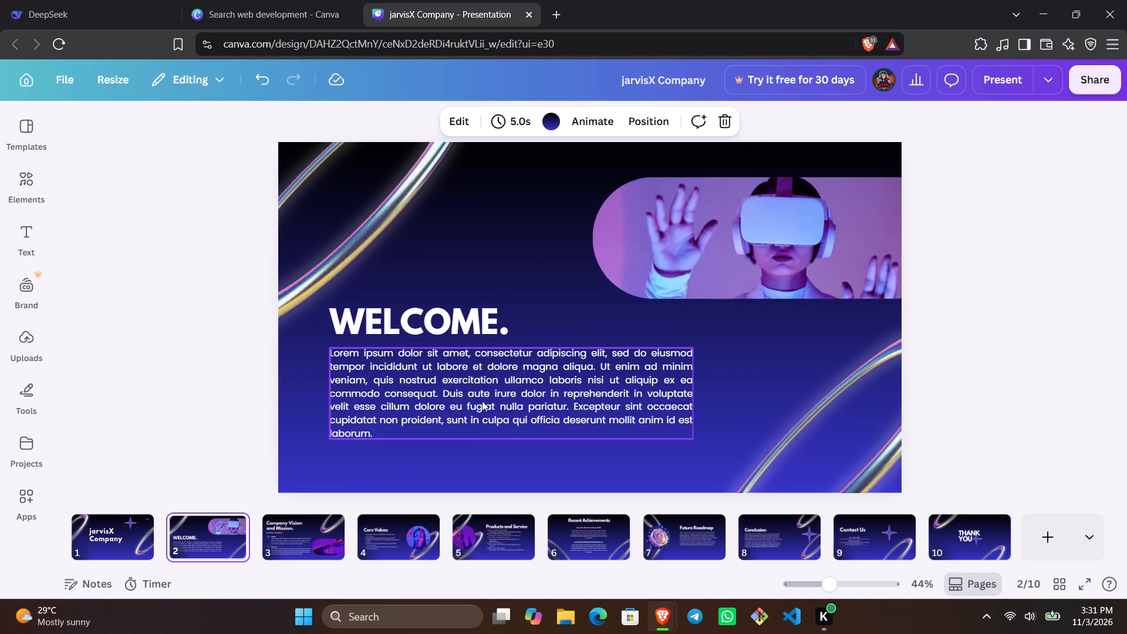
double_click(513, 413)
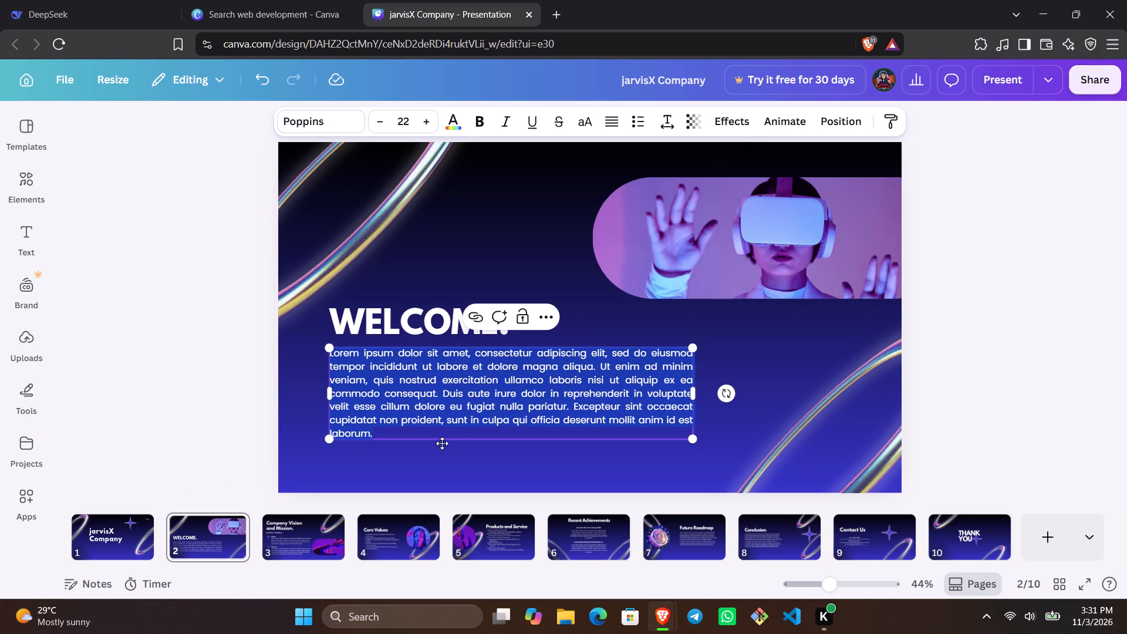
key(BackSpace)
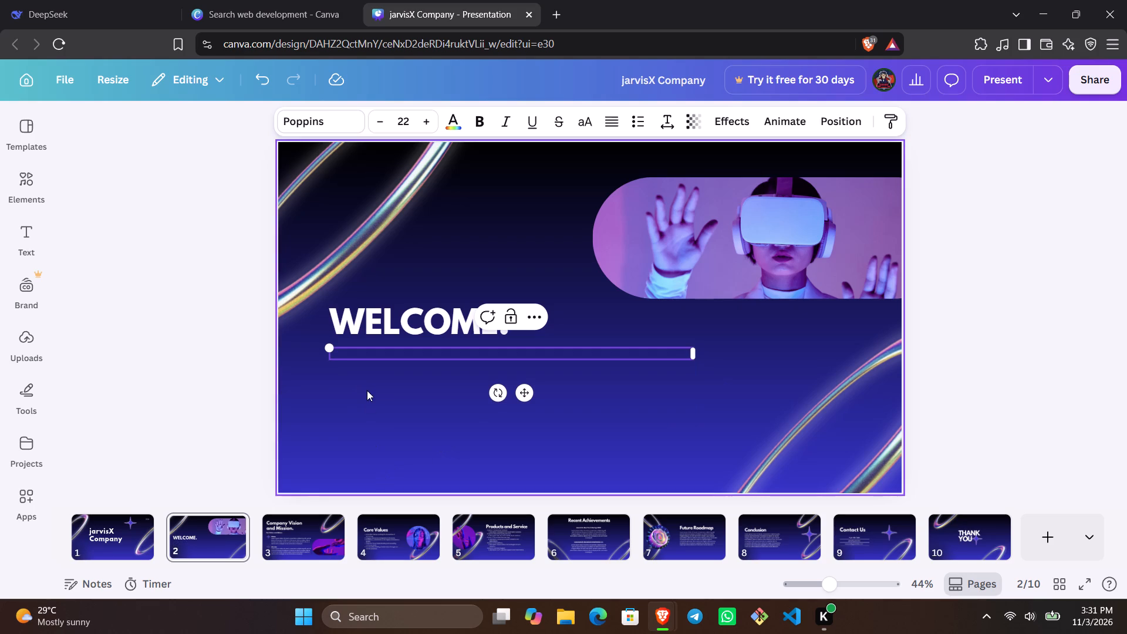
click(364, 352)
click(117, 527)
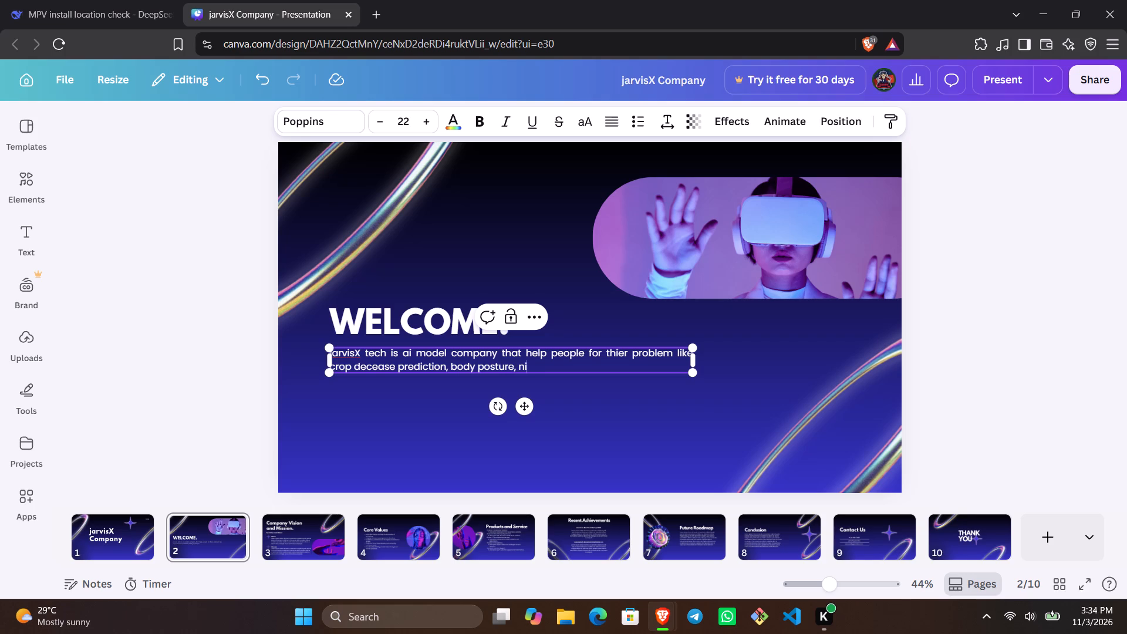
text(gh)
key(t)
key(BackSpace)
key(t)
text(guird ai)
Continue the "WELCOME." paragraph with "we have built more than 10 model".
key(space)
text(we have)
key(space)
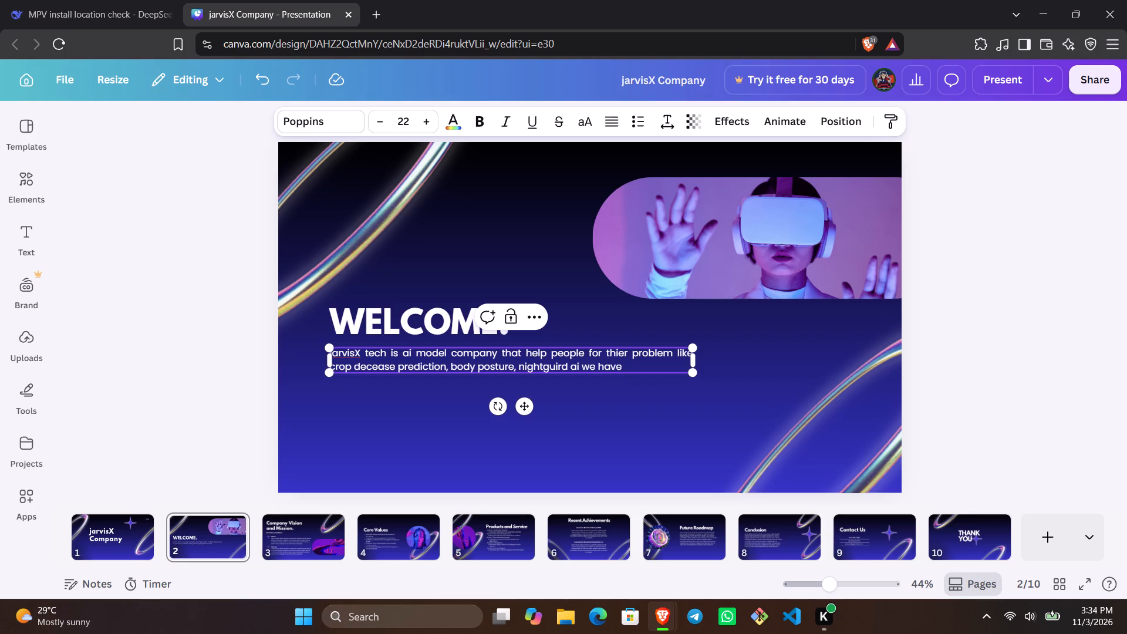
text(built more than)
key(space)
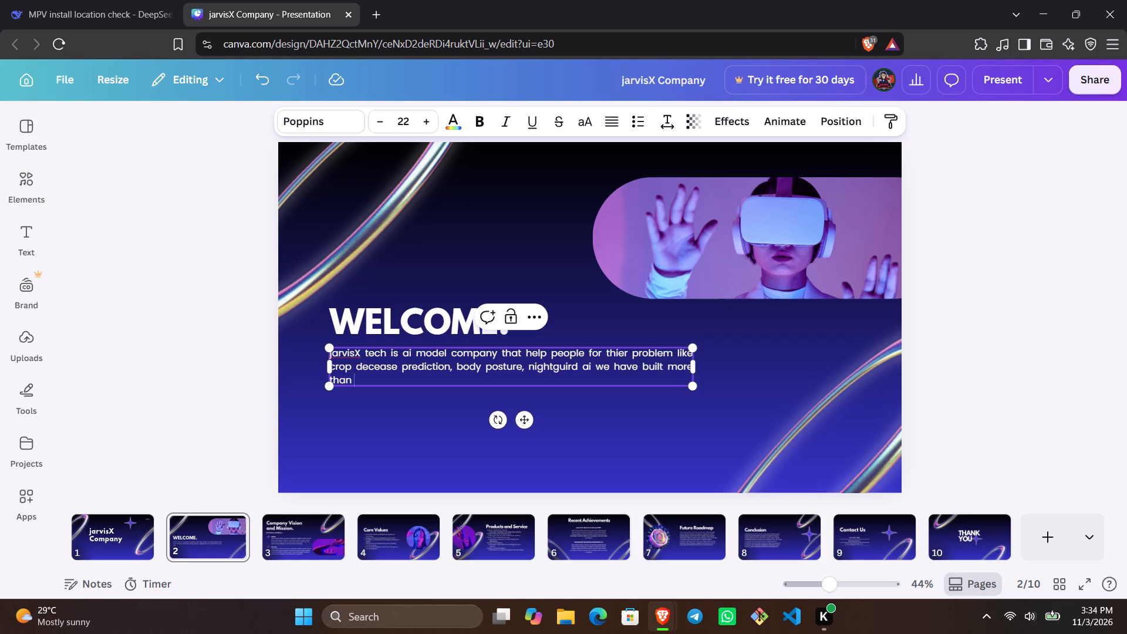
text(10 moid)
key(BackSpace)
key(BackSpace)
text(de)
text(l)
Continue the "WELCOME." paragraph with the claim "with 90% accuracy".
key(space)
text(wi)
text(th)
text(90)
key(BackSpace)
key(BackSpace)
key(space)
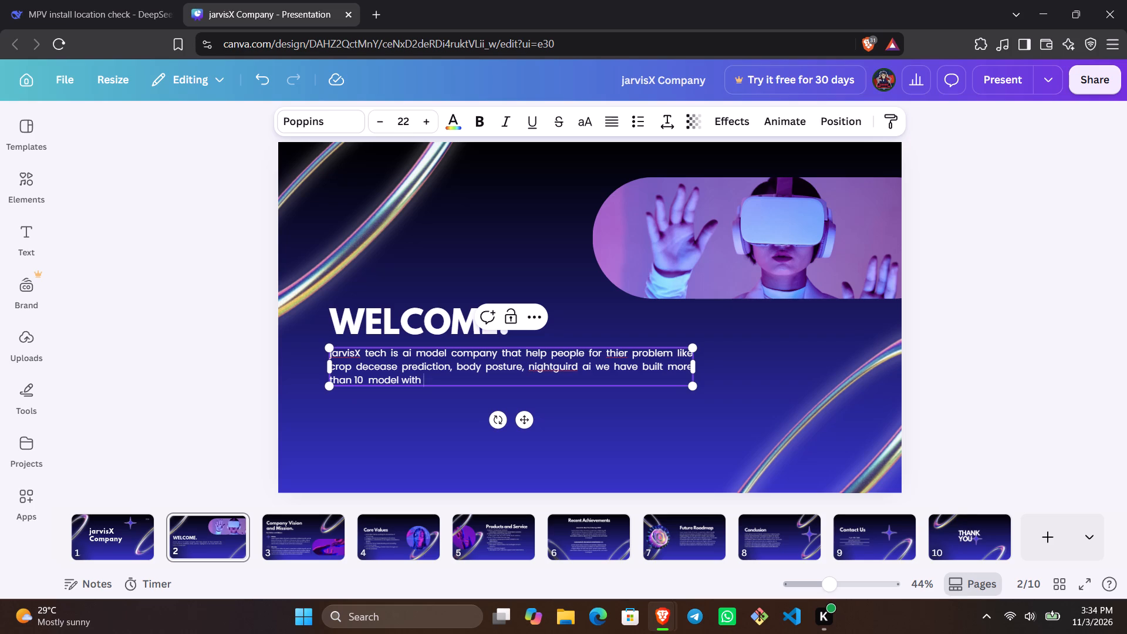
key(shift+parenleft)
key(BackSpace)
key(9)
key(0)
key(shift+percent)
key(space)
text(accuracy)
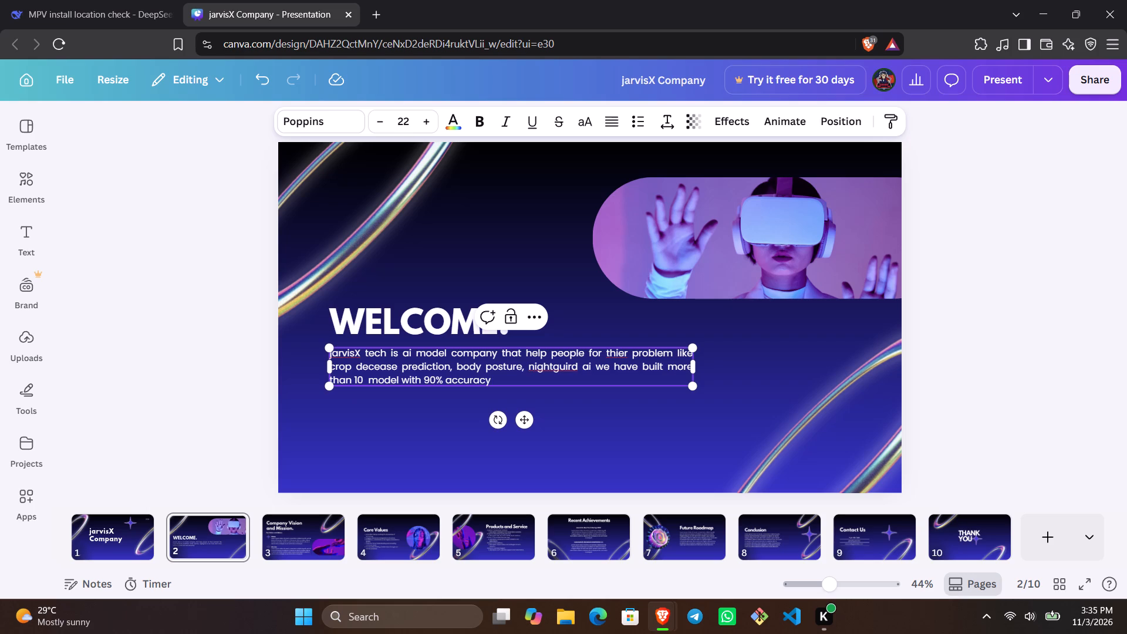
End the "WELCOME." paragraph with a period after "accuracy".
key(space)
key(space)
text(and)
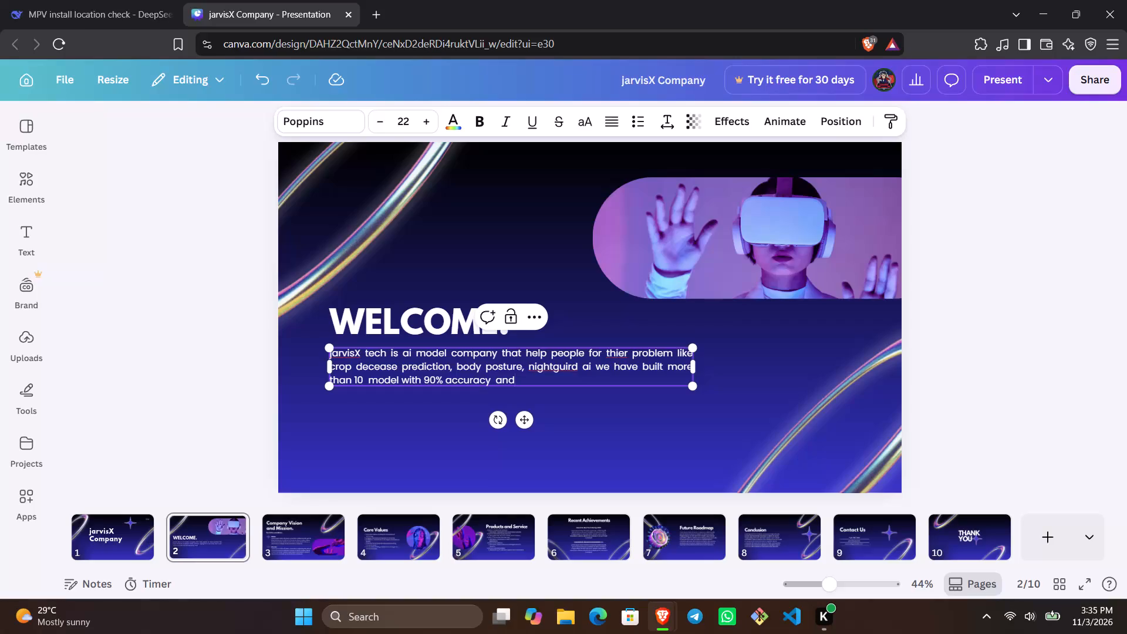
key(BackSpace)
key(BackSpace)
key(BackSpace)
key(BackSpace)
key(period)
key(space)
text(if)
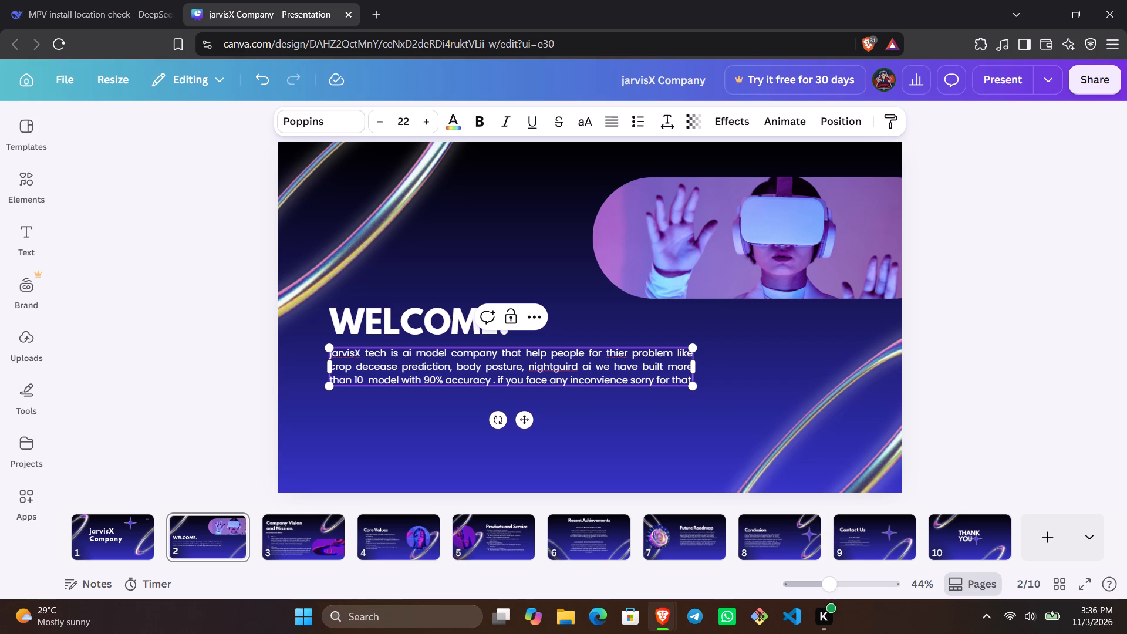
Move the VR headset photo slightly up and to the left on slide 2.
click(750, 359)
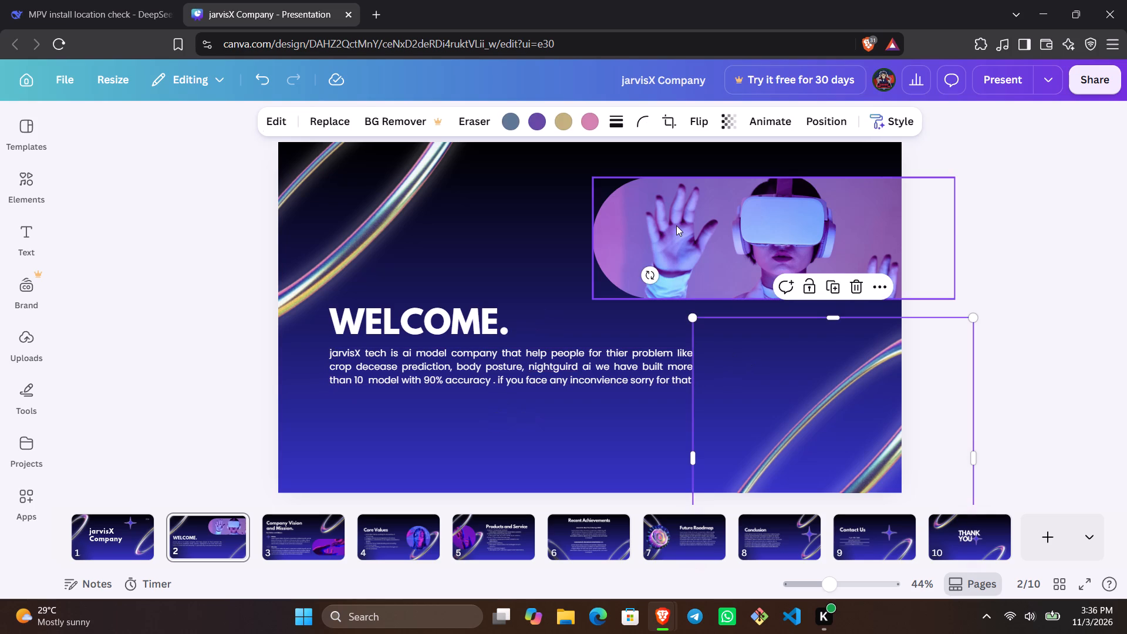
click(676, 225)
drag(676, 225, 654, 217)
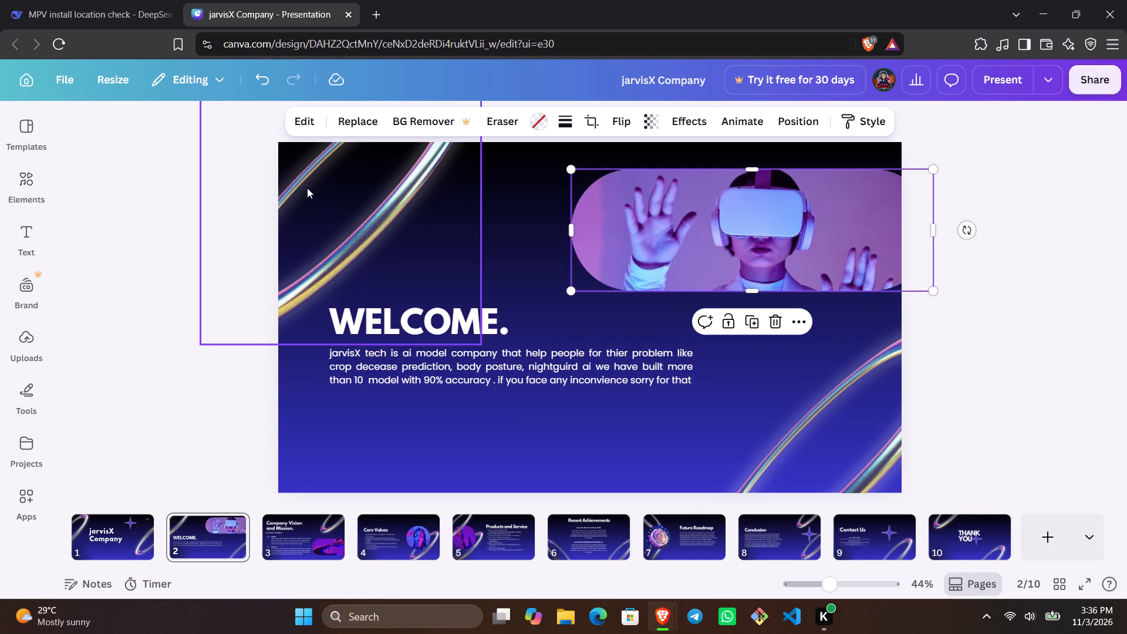
Shift the upper-left ring graphic a little farther into the slide's top-left corner.
click(296, 170)
drag(303, 177, 298, 171)
drag(298, 170, 301, 174)
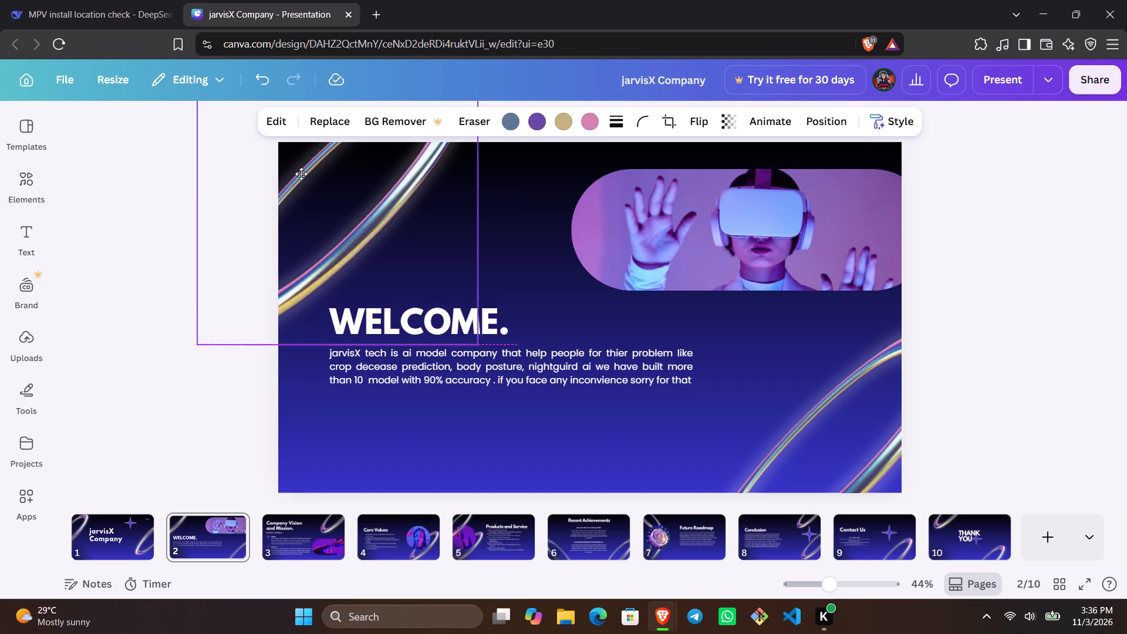
drag(301, 174, 299, 161)
Move the "WELCOME." paragraph slightly down and to the left, leaving a gap below the heading.
drag(535, 365, 539, 370)
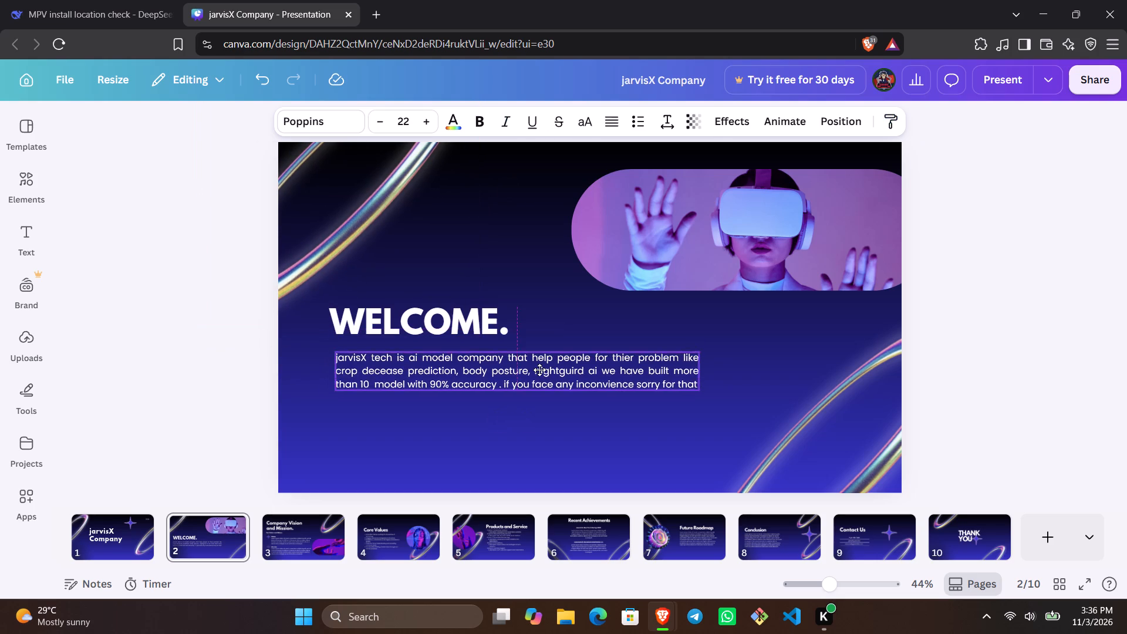
drag(539, 370, 512, 372)
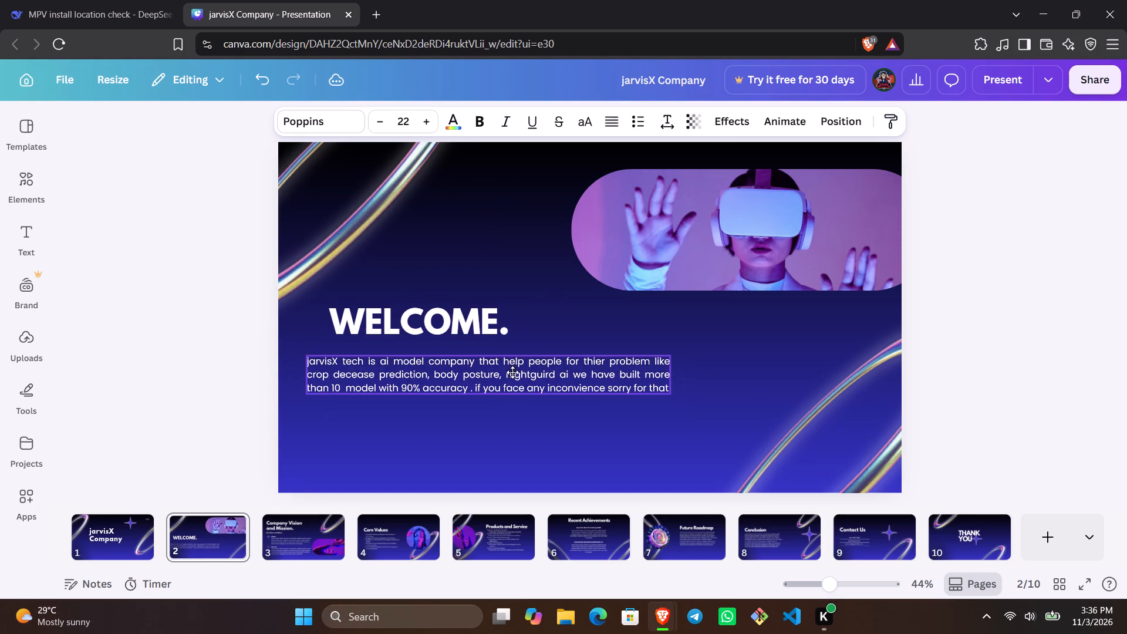
drag(512, 372, 509, 368)
Move the "WELCOME." heading up and to the right, above the paragraph.
drag(414, 324, 434, 318)
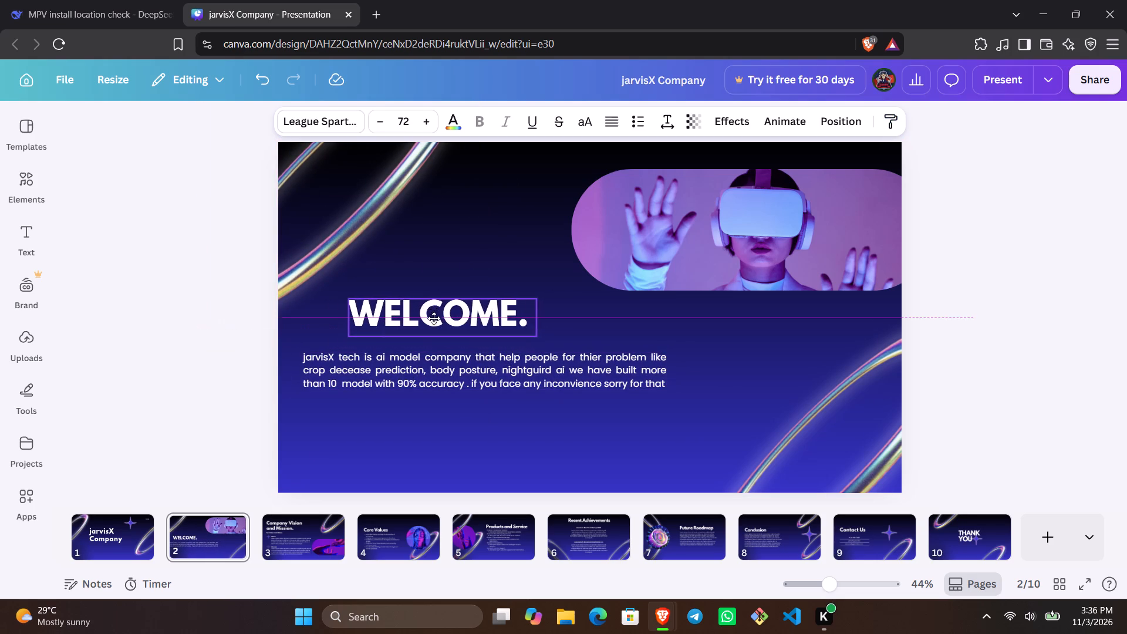
drag(434, 318, 437, 311)
click(500, 442)
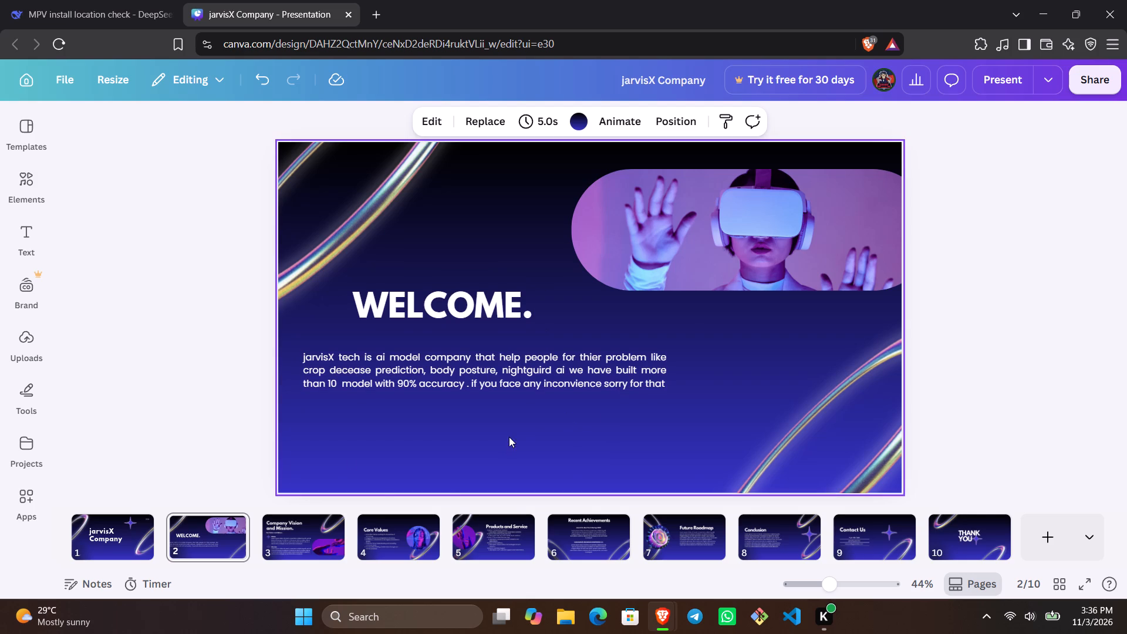
Move the lower-right ring graphic inward so most of the ring lies on the slide below the photo.
drag(860, 467, 886, 481)
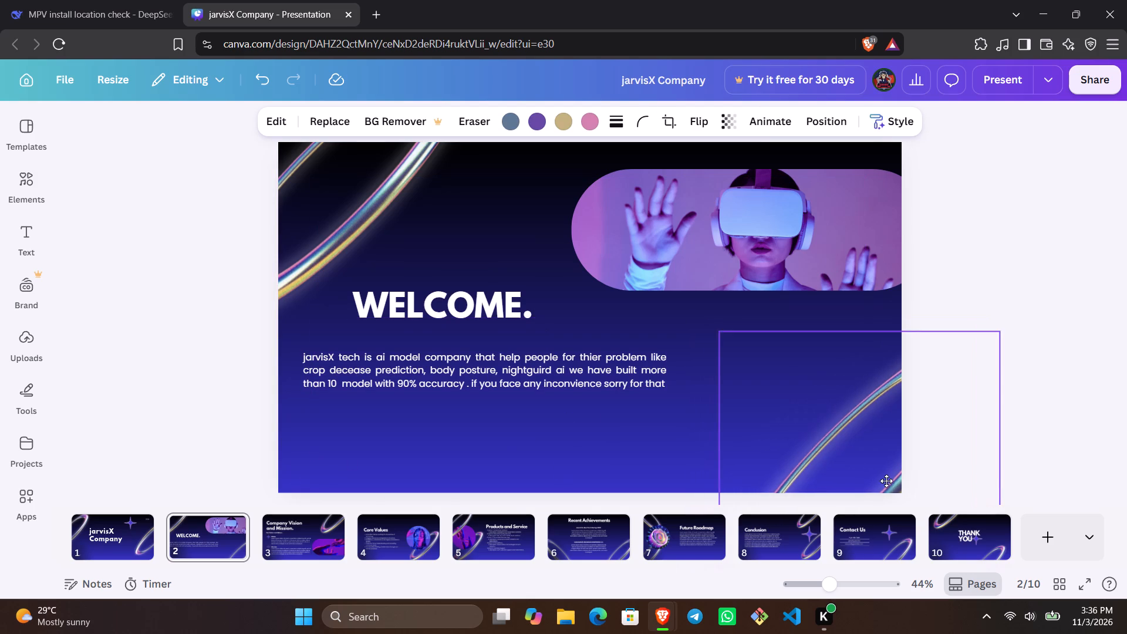
drag(886, 481, 791, 401)
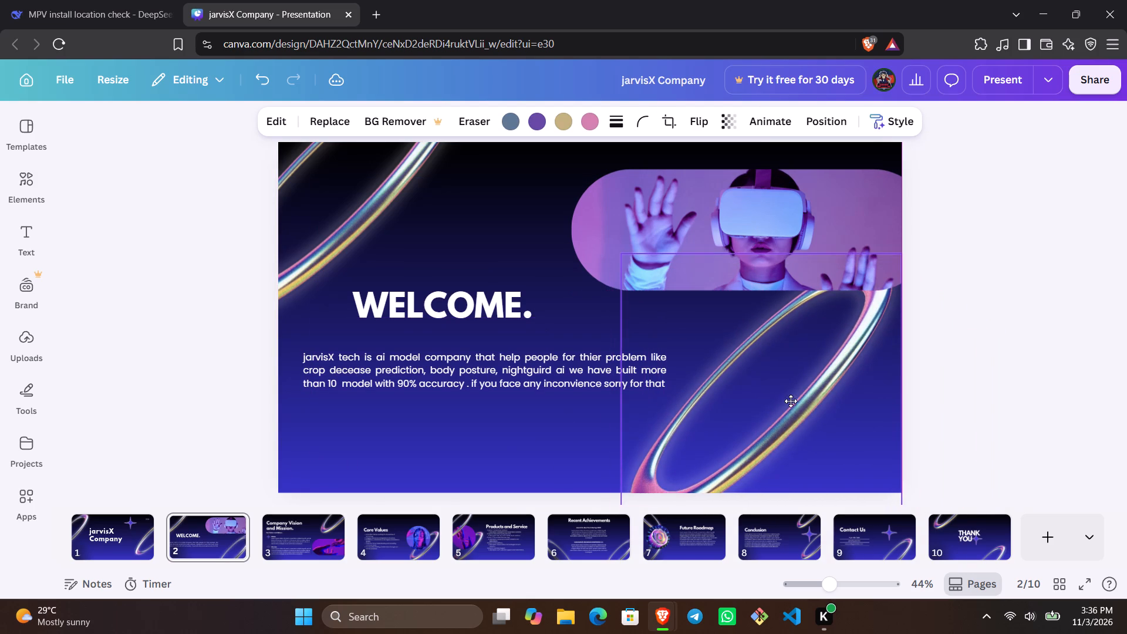
drag(791, 401, 795, 416)
Move the VR headset photo farther up and left so its whole rounded shape fits inside the slide.
drag(691, 204, 654, 196)
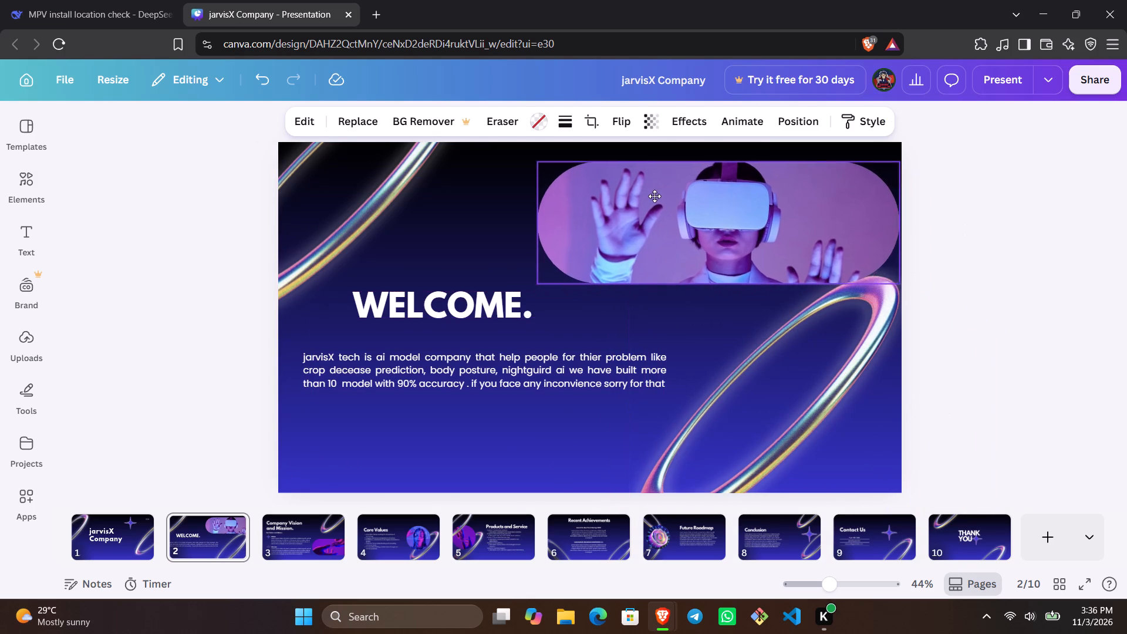
drag(654, 196, 642, 189)
Nudge the lower-right ring graphic slightly up and right, toward the slide's right edge.
drag(807, 352, 814, 341)
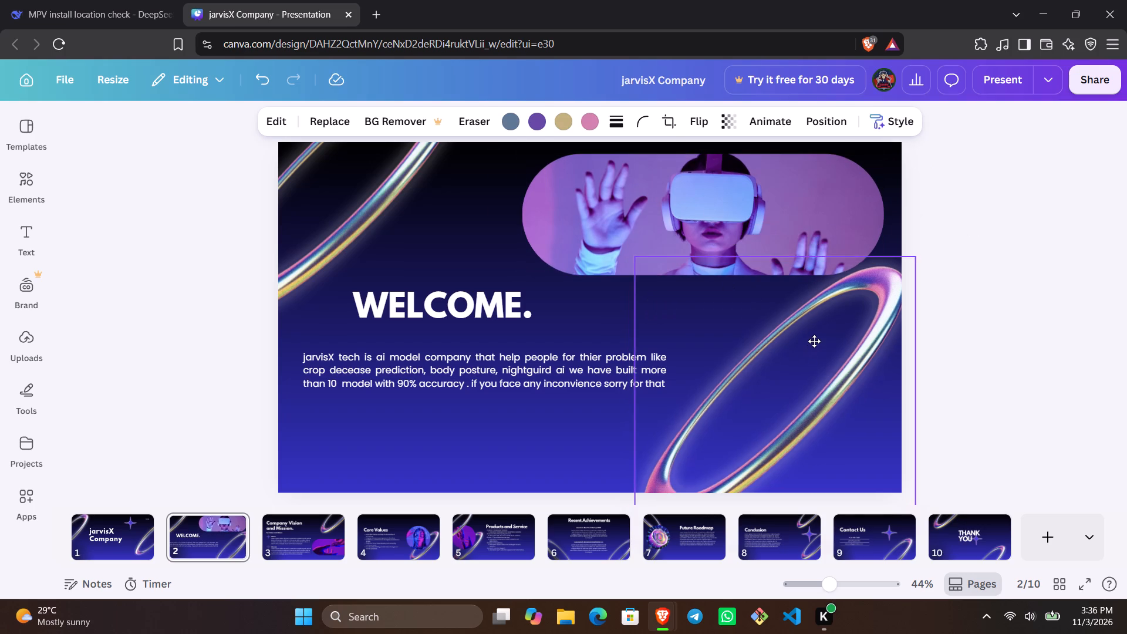
drag(814, 341, 821, 343)
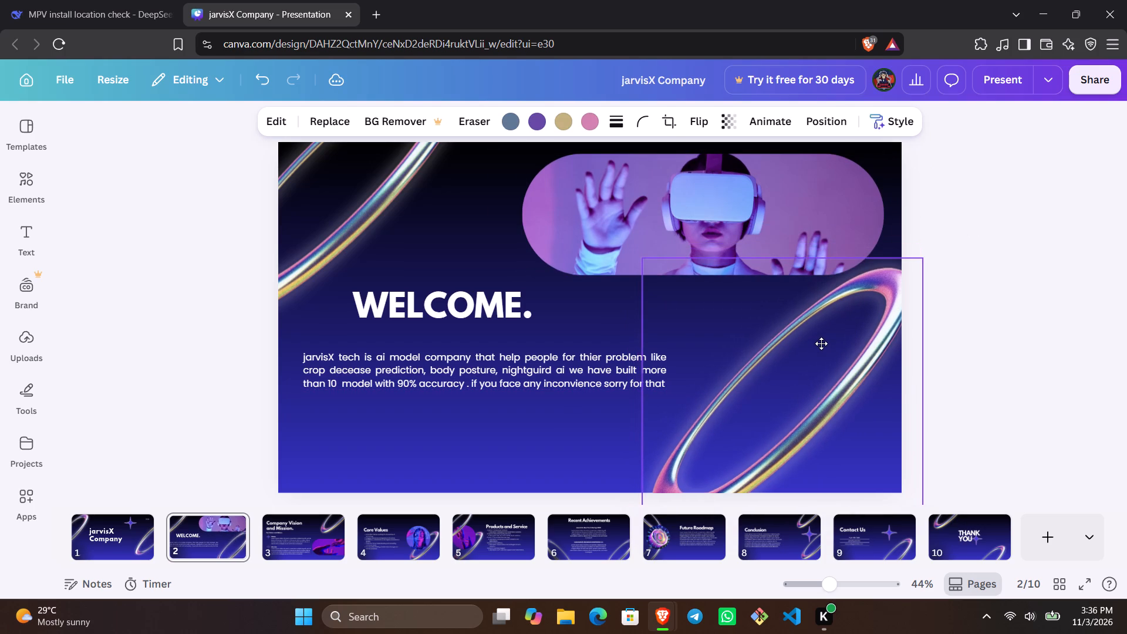
drag(821, 343, 821, 341)
click(561, 437)
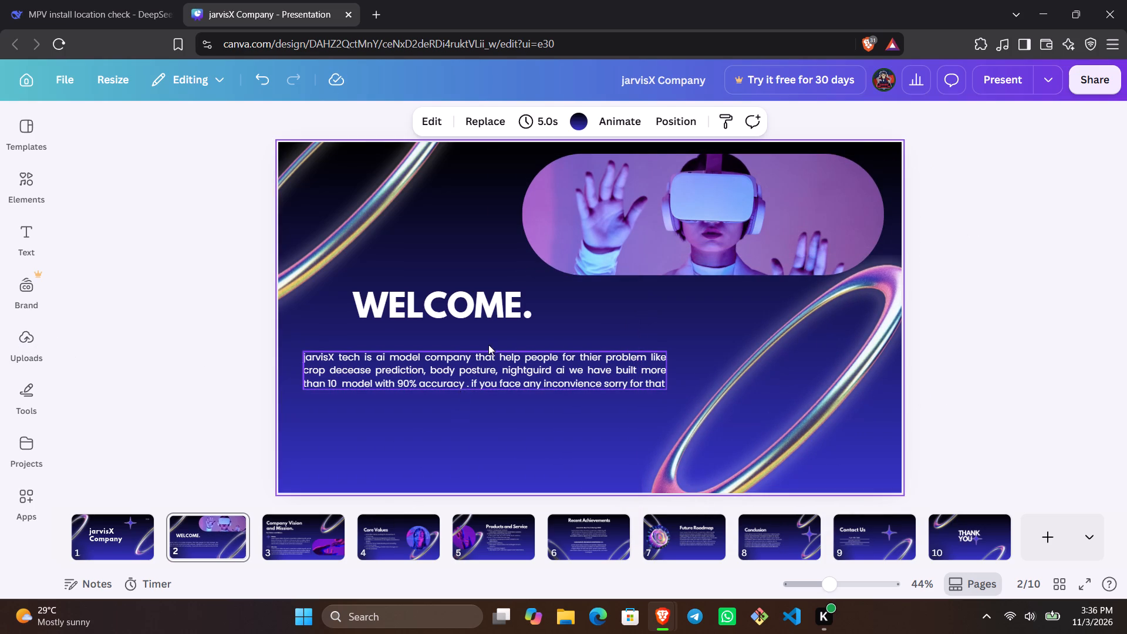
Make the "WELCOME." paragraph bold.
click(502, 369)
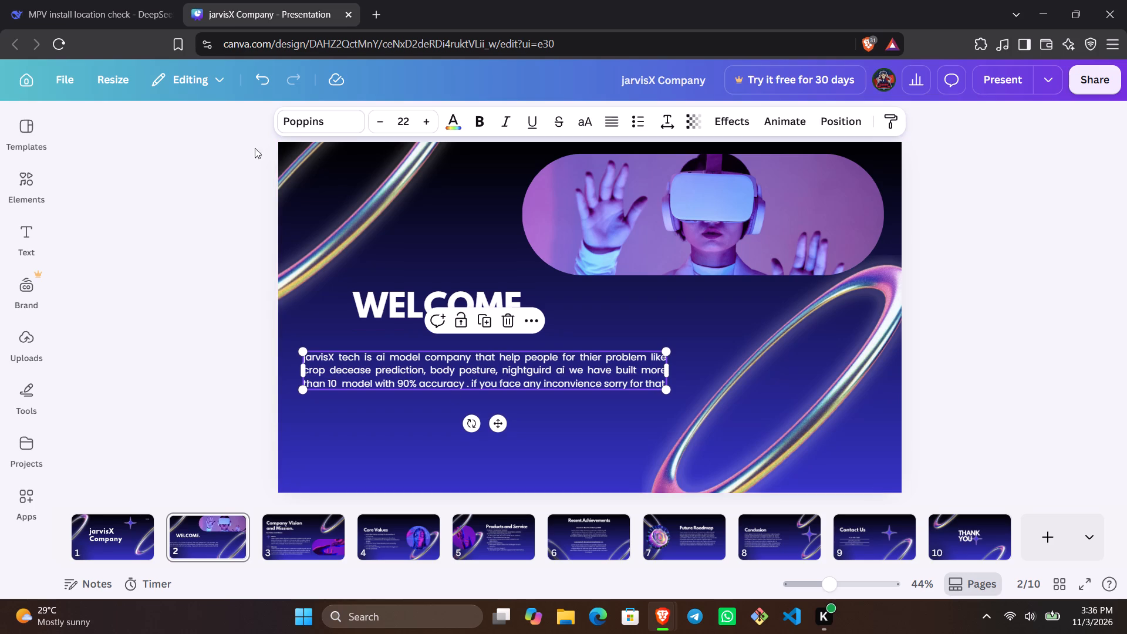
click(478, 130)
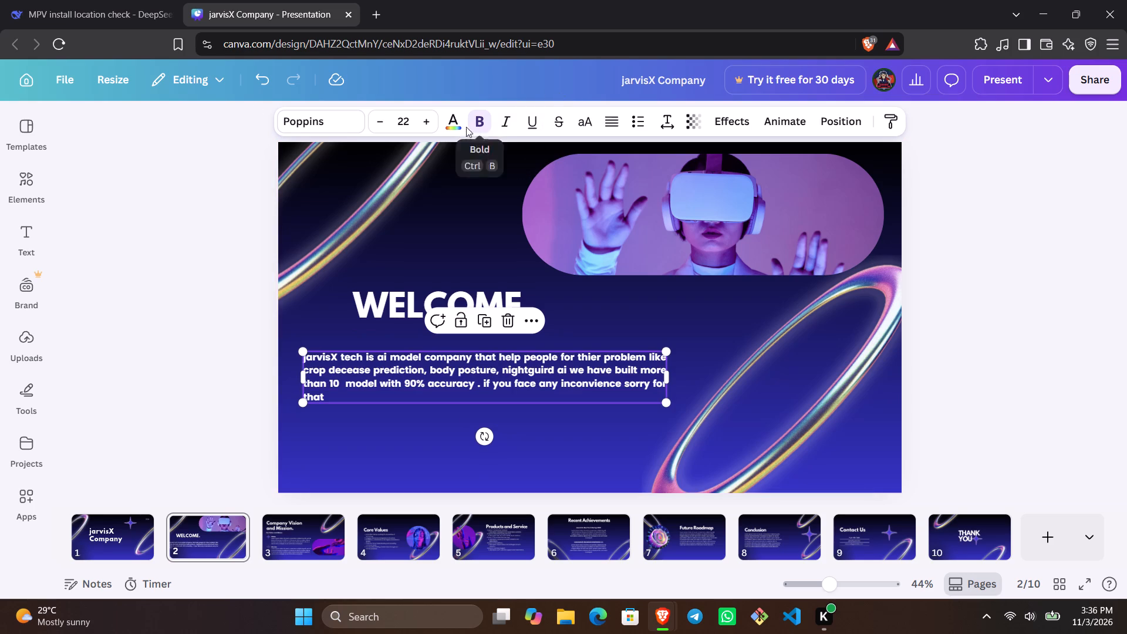
Try the Sanchez and Eczar fonts on the "WELCOME." paragraph and set it to Tillana.
click(322, 130)
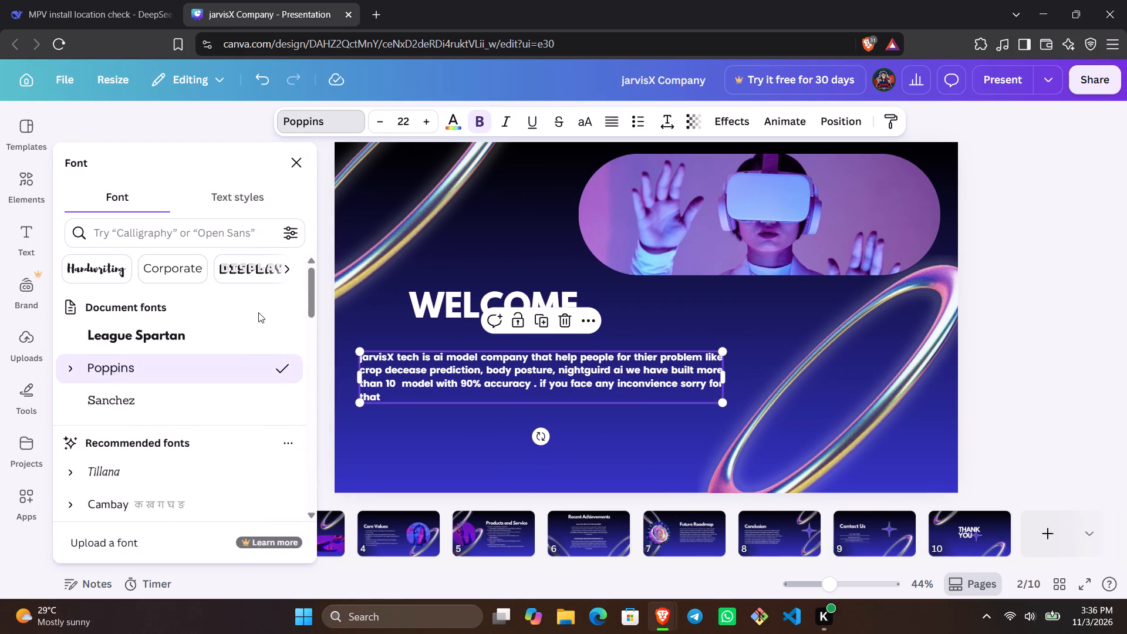
click(201, 403)
scroll(158, 421, down, 1)
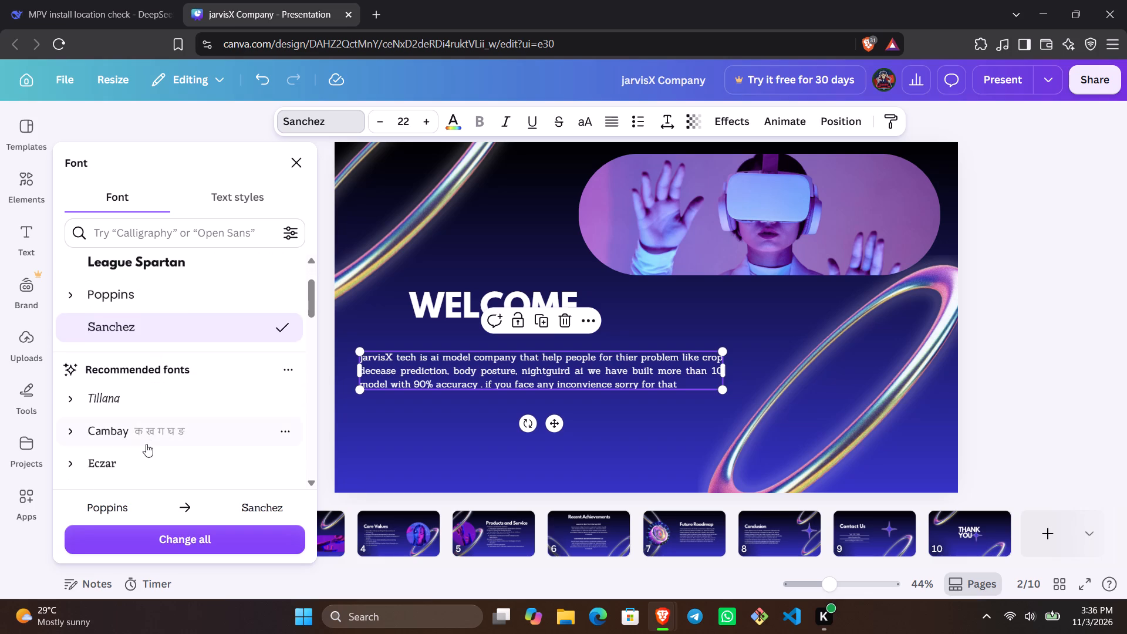
click(131, 406)
scroll(131, 404, down, 1)
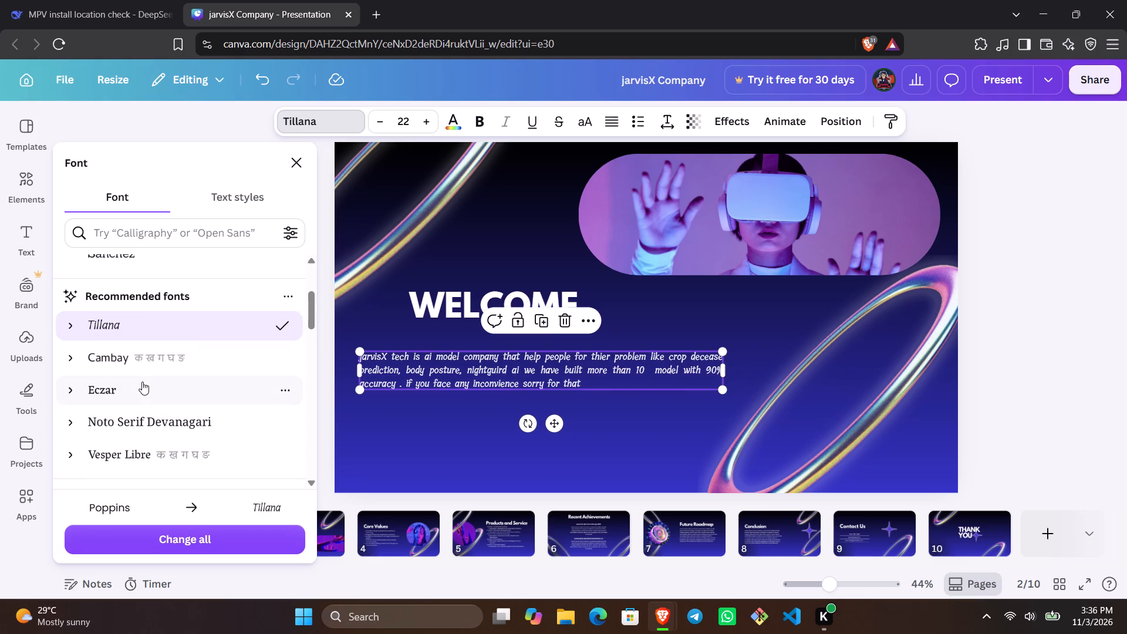
click(142, 382)
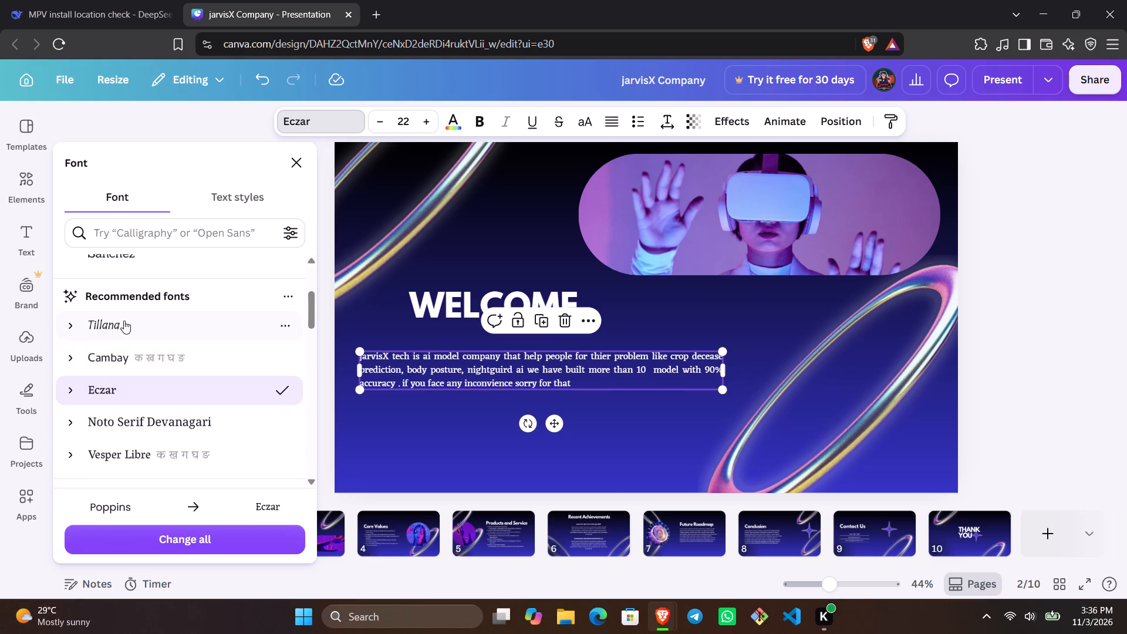
click(124, 320)
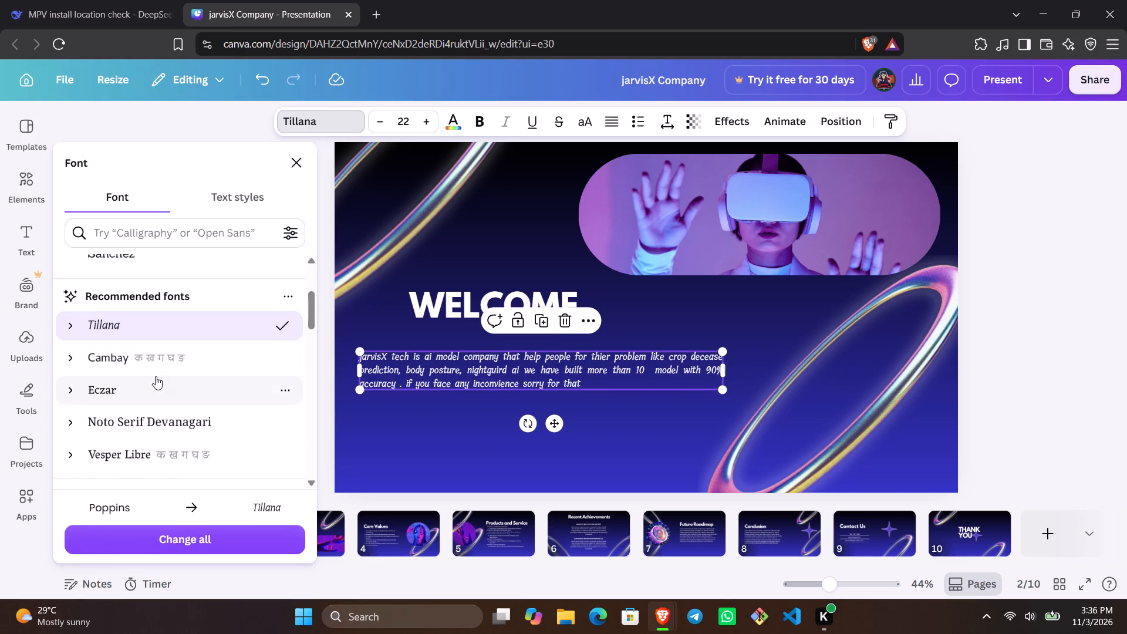
Enlarge the "WELCOME." paragraph's text box proportionally to a font size of 24.2.
click(697, 370)
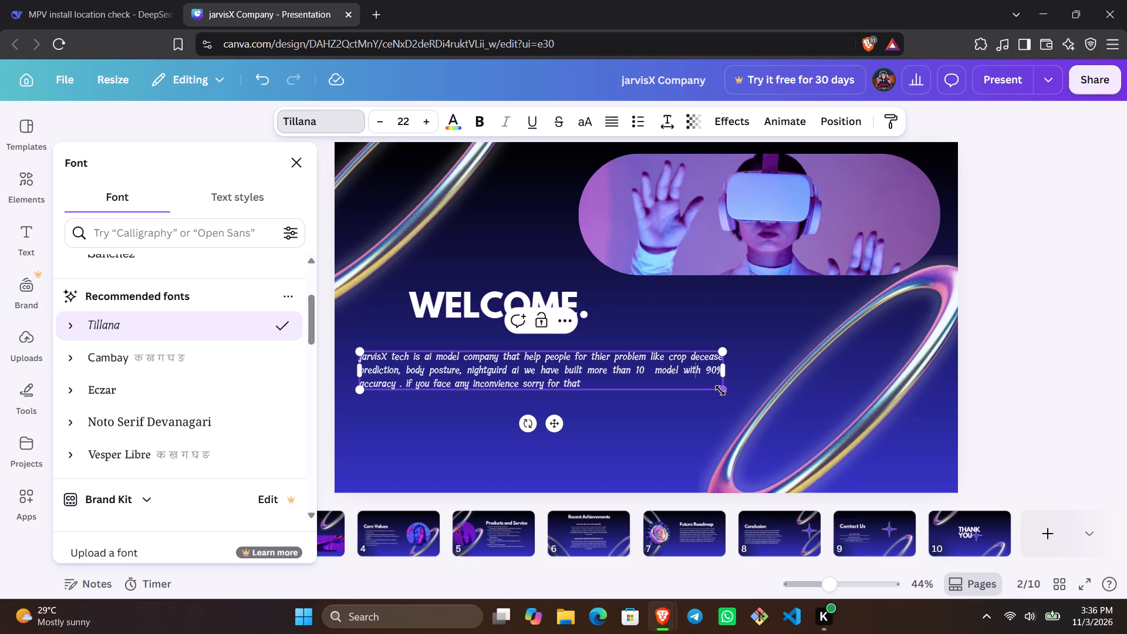
drag(722, 390, 758, 427)
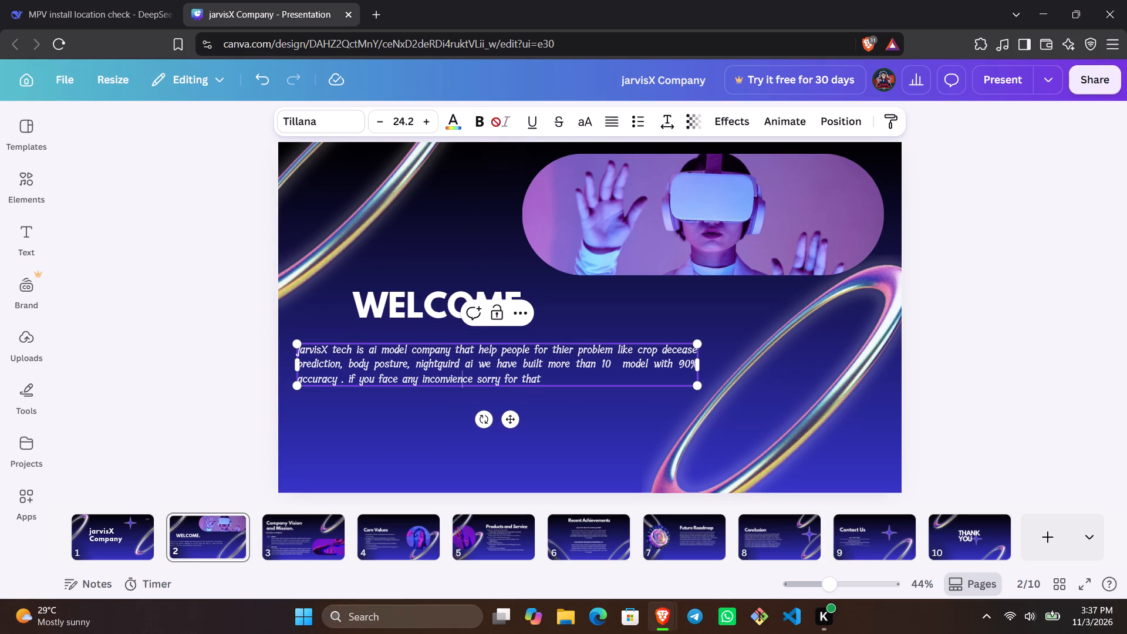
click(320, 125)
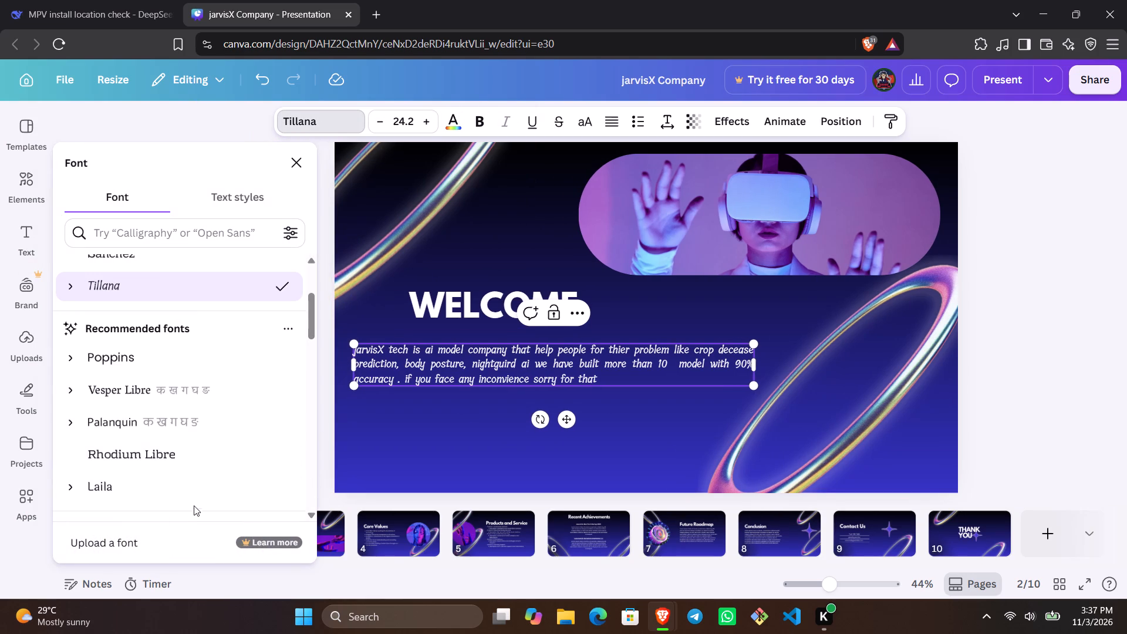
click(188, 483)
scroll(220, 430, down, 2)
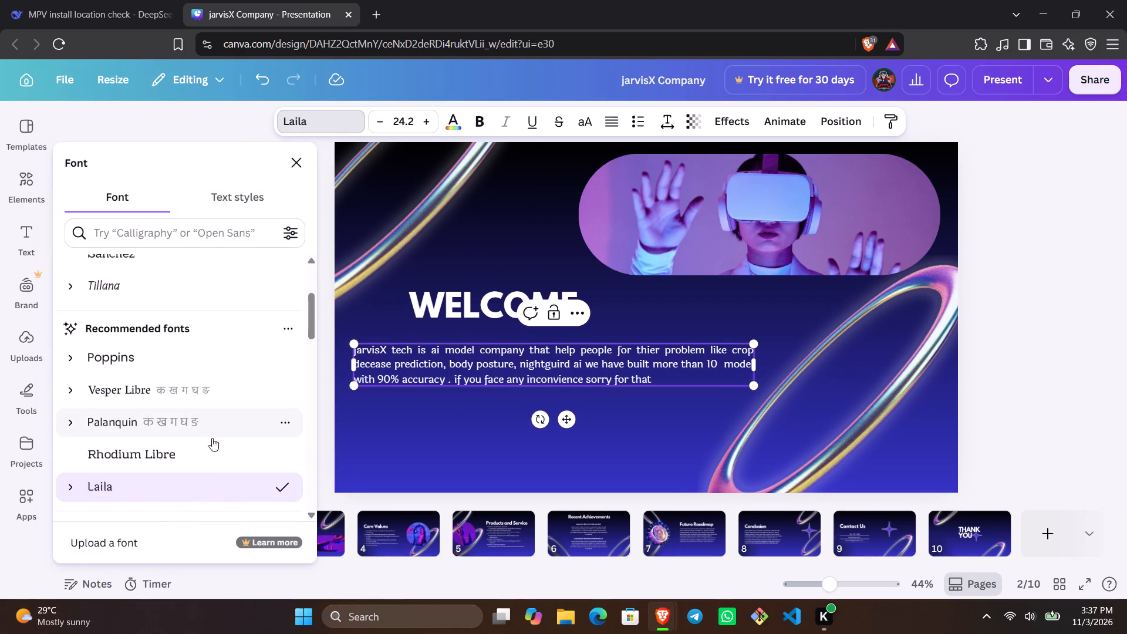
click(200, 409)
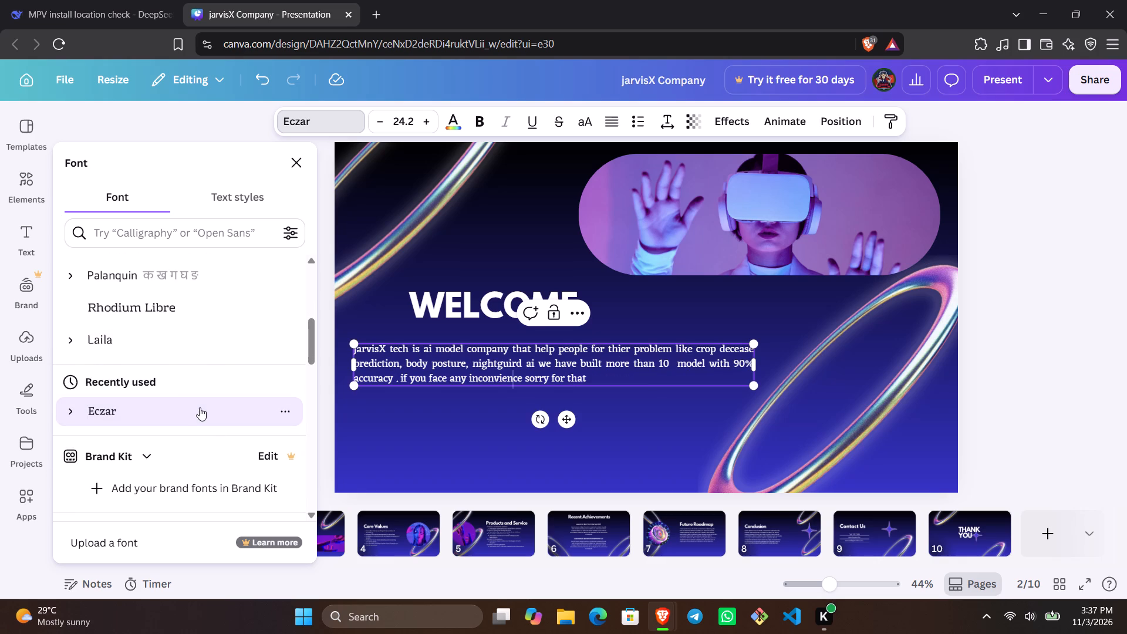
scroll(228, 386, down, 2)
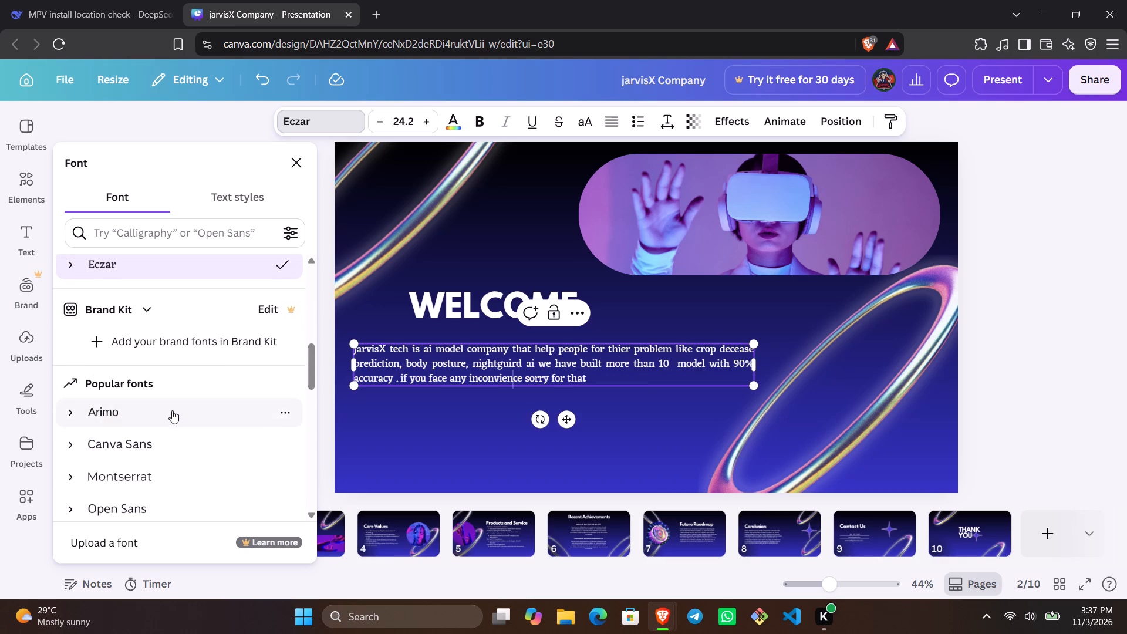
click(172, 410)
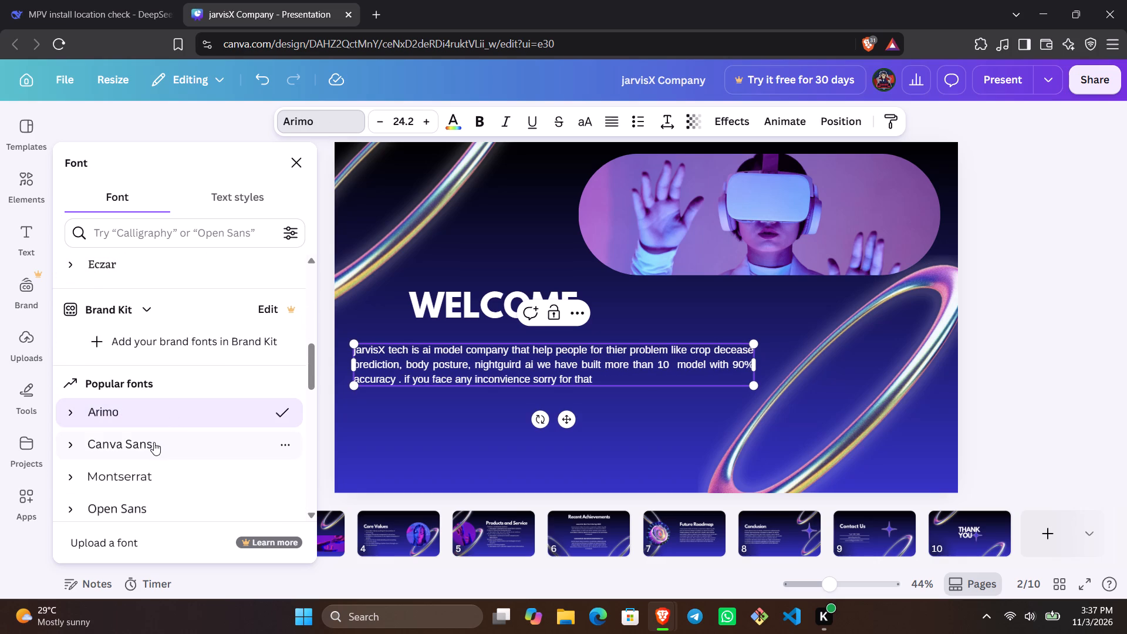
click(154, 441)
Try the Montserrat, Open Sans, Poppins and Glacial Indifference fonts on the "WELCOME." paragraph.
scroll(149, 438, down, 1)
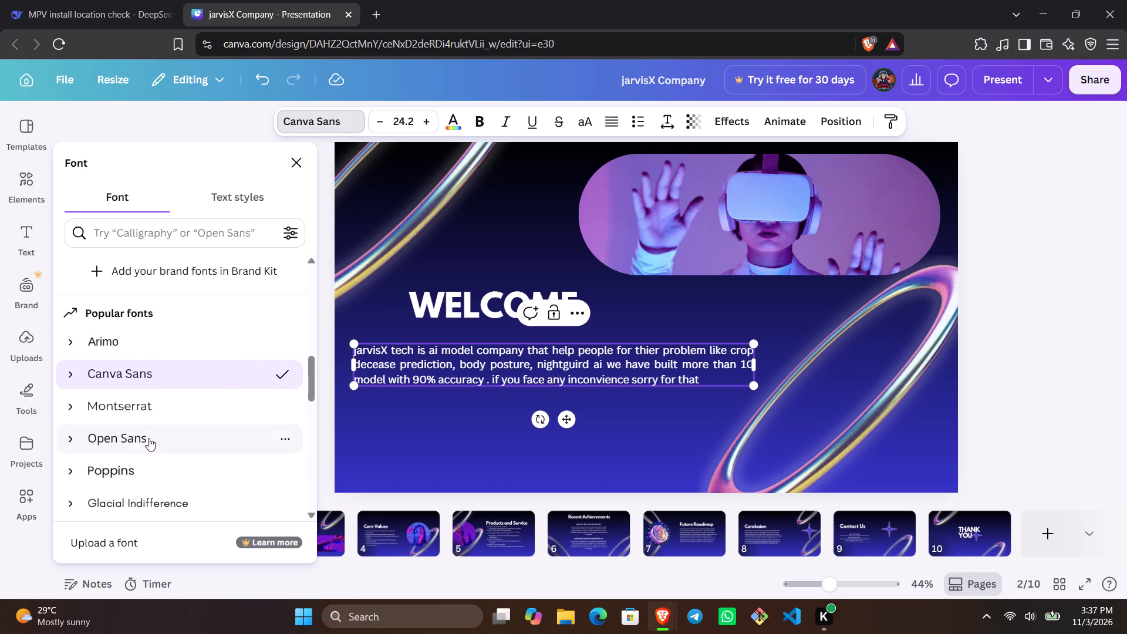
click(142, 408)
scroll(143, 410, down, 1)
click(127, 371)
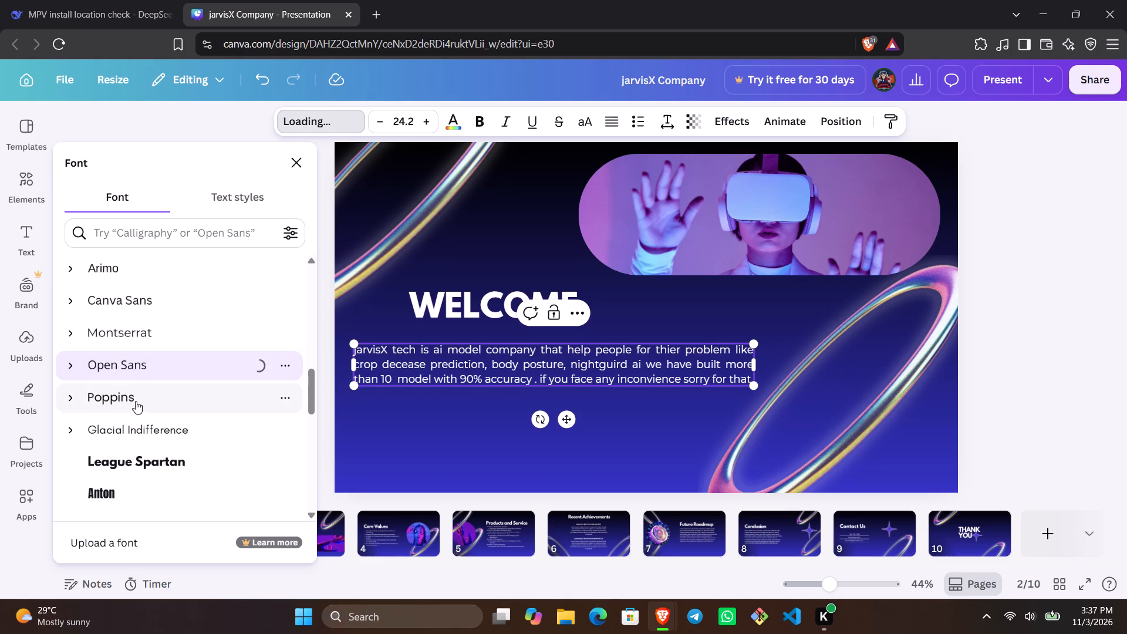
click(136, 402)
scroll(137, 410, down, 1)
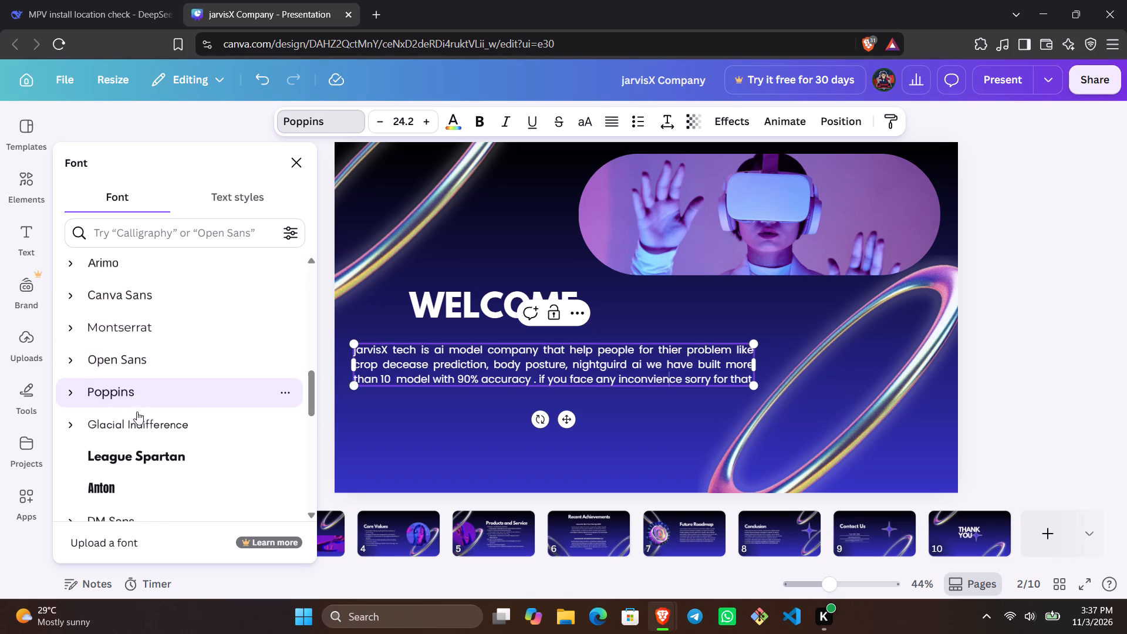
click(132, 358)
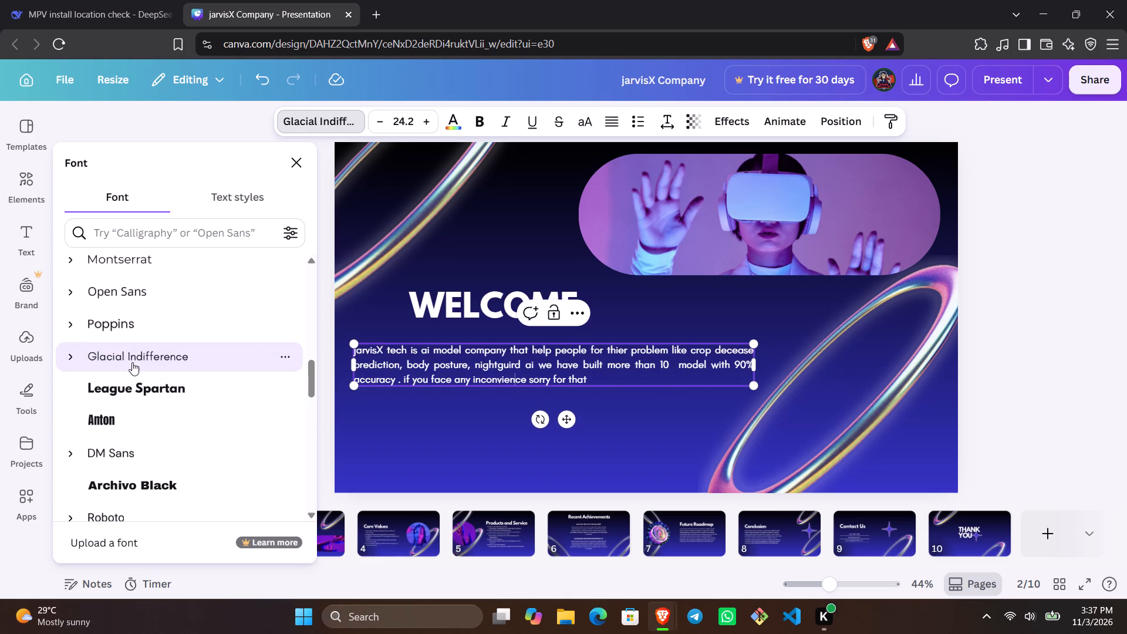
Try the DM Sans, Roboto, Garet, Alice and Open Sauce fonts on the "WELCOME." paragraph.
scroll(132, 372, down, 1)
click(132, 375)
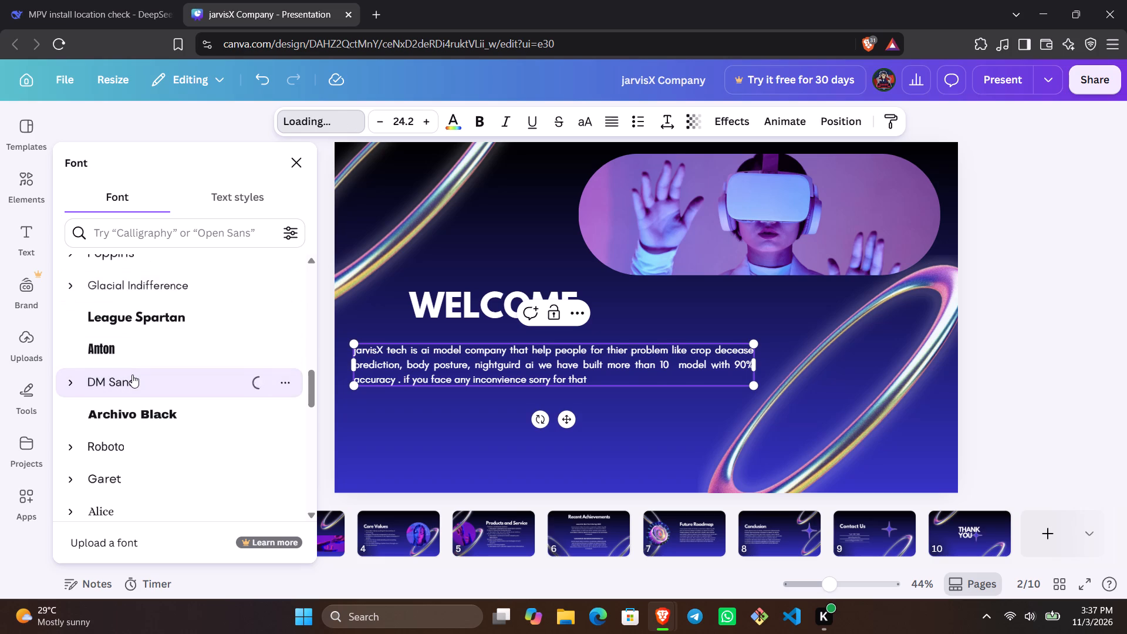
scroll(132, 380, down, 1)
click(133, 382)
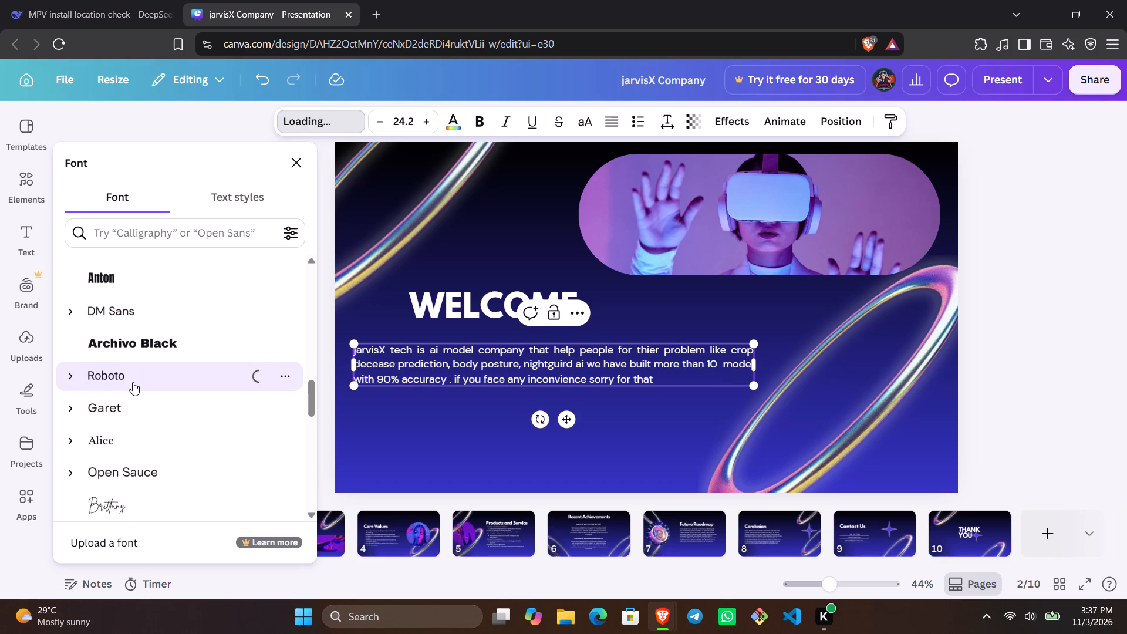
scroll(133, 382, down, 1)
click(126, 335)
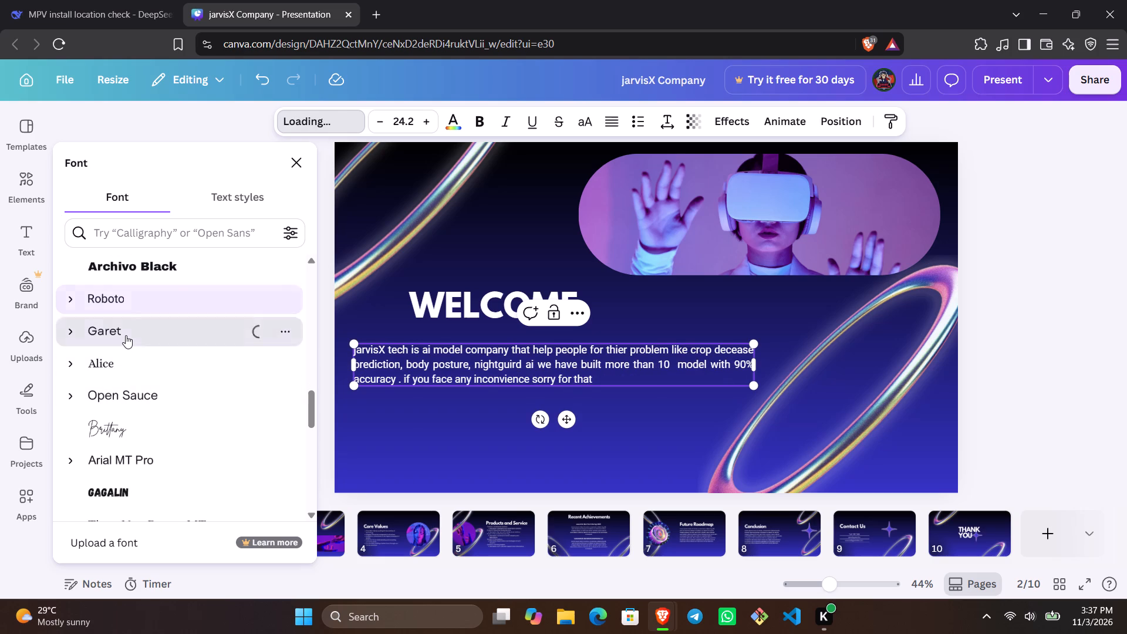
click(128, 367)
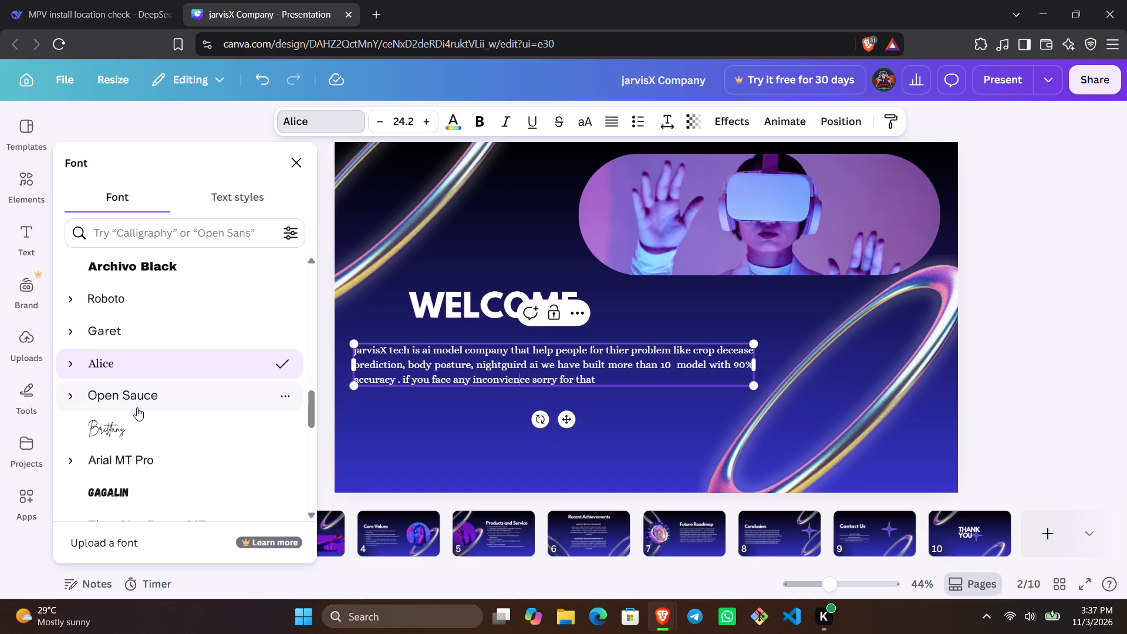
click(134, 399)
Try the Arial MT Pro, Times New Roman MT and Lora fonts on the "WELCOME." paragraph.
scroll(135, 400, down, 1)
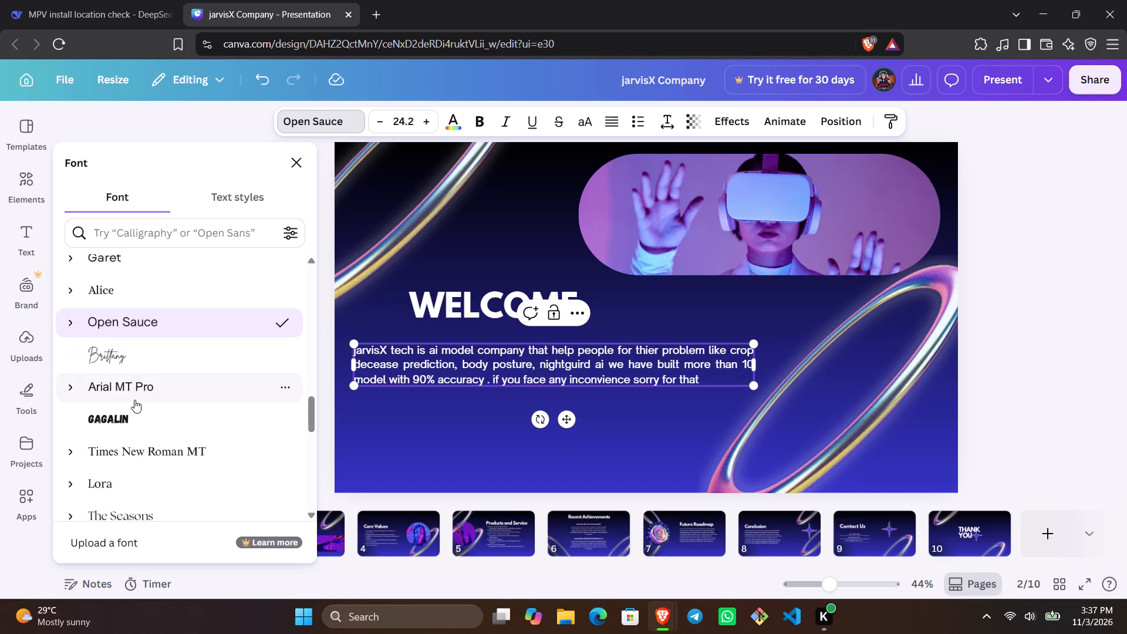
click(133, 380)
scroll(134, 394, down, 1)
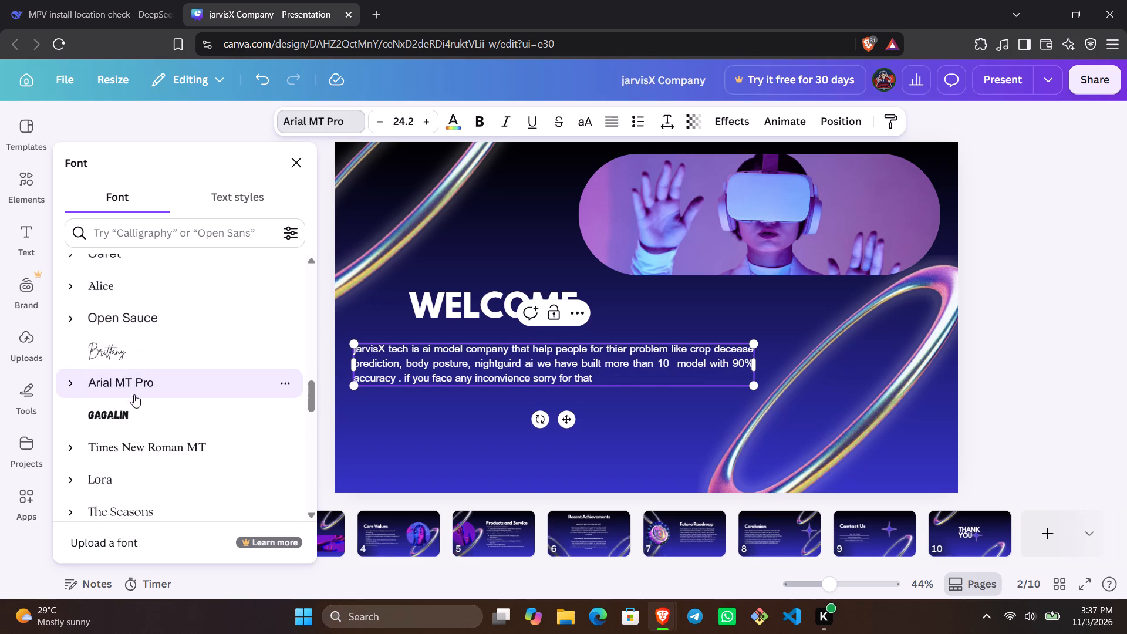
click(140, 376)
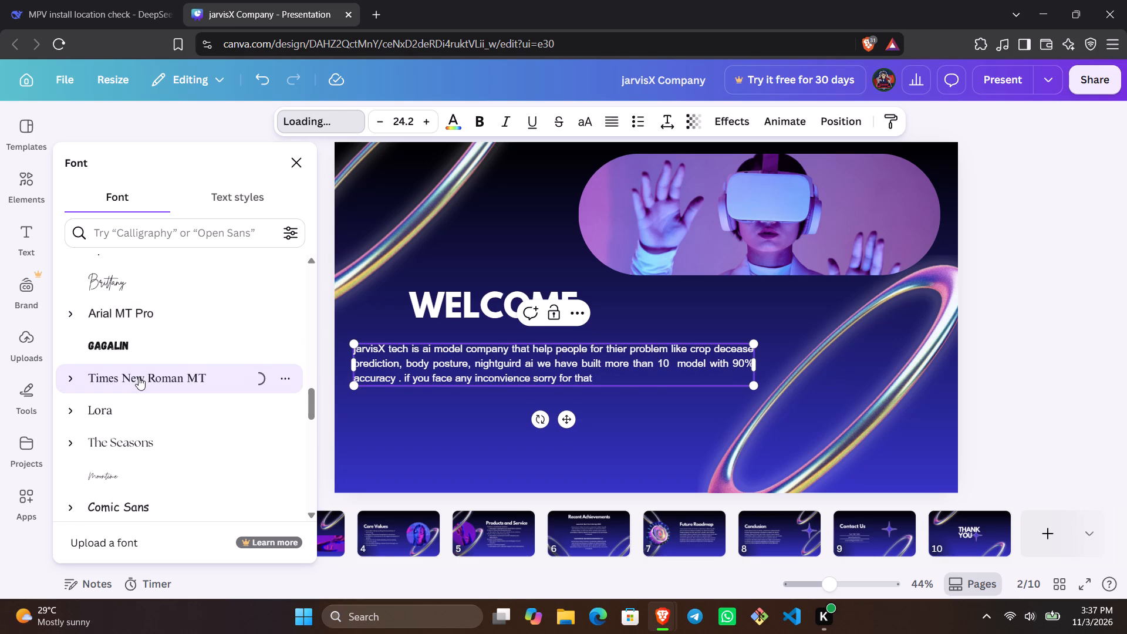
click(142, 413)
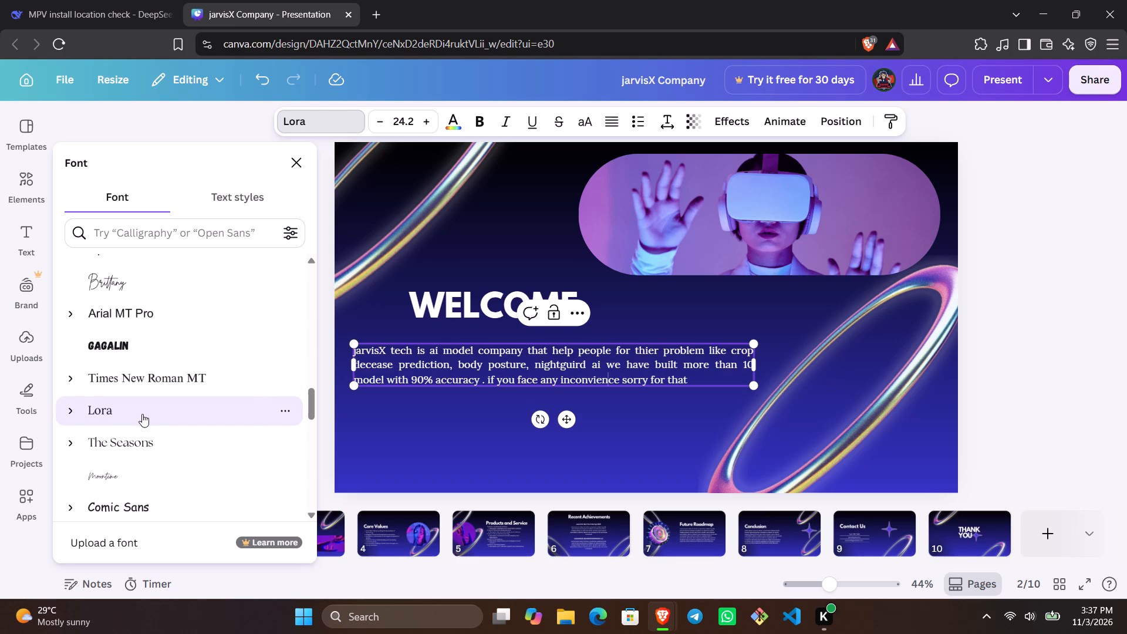
Raise the screen brightness slightly in the Windows quick settings and return to the presentation.
click(1054, 618)
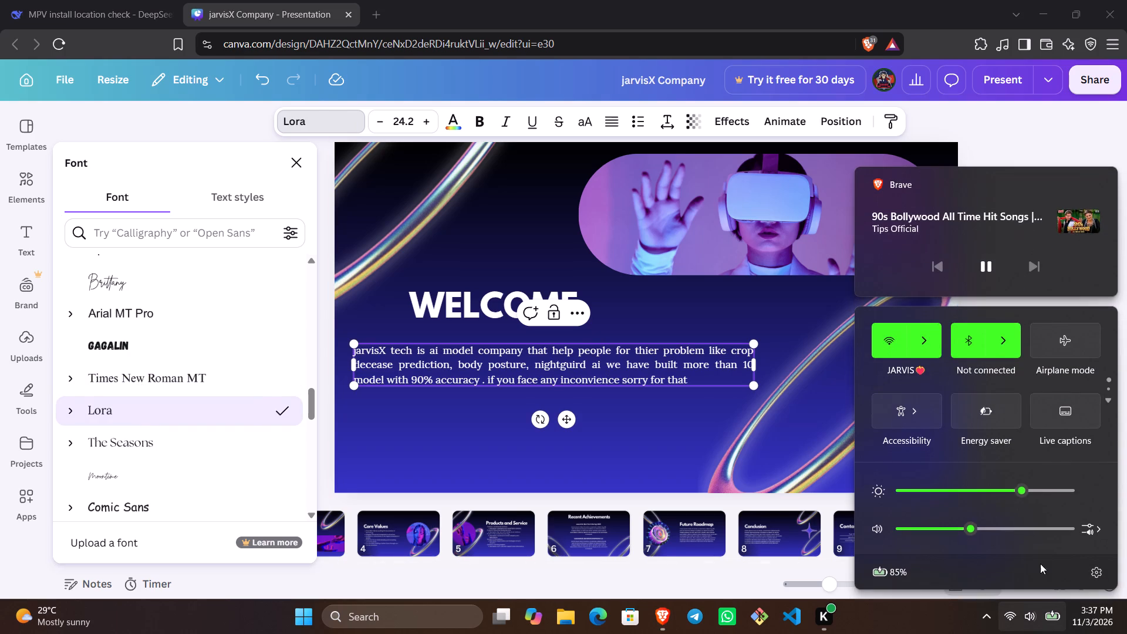
drag(1023, 487, 1041, 501)
click(241, 460)
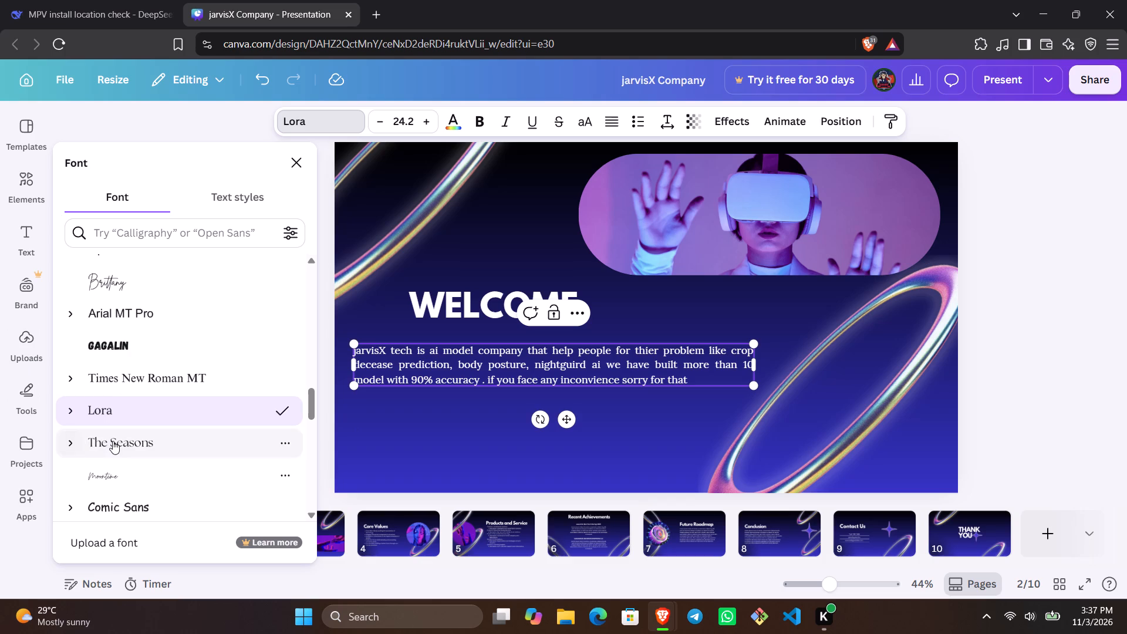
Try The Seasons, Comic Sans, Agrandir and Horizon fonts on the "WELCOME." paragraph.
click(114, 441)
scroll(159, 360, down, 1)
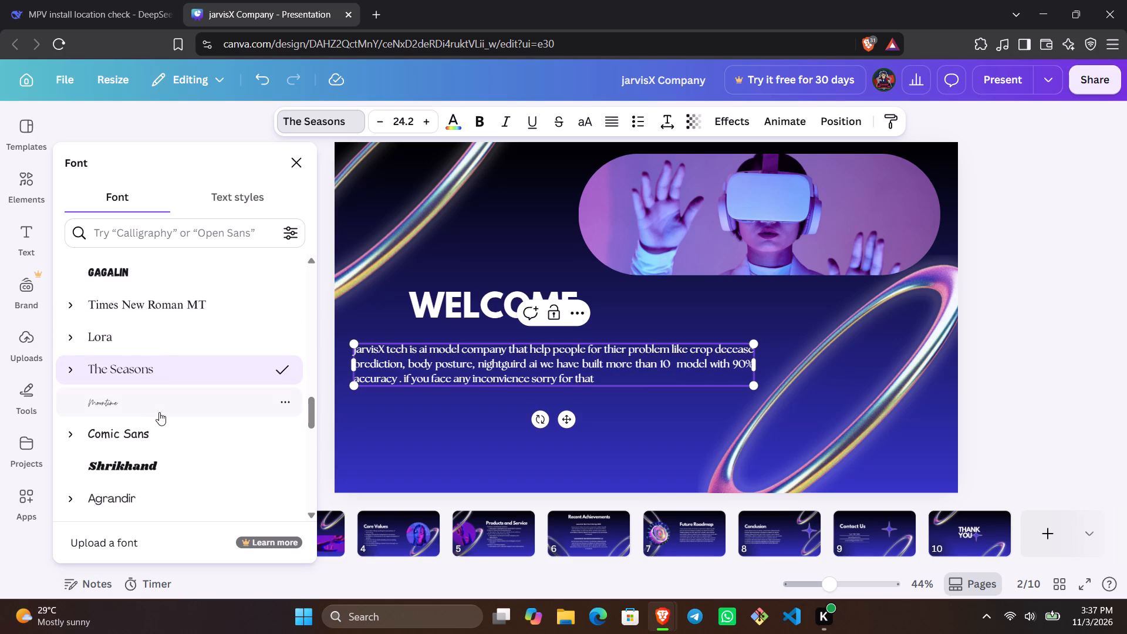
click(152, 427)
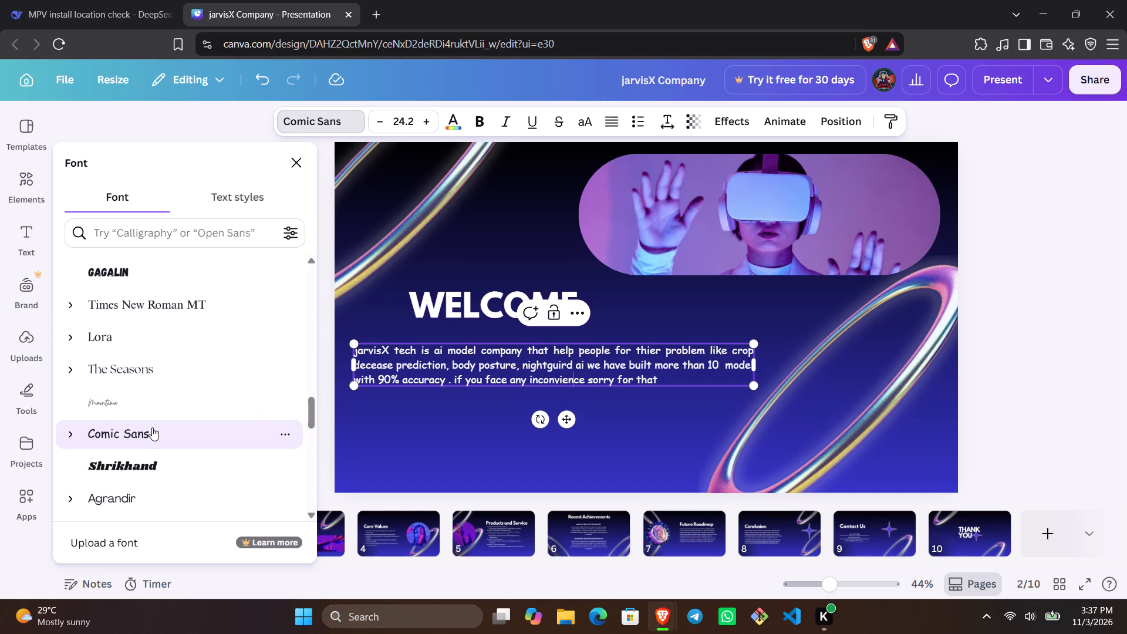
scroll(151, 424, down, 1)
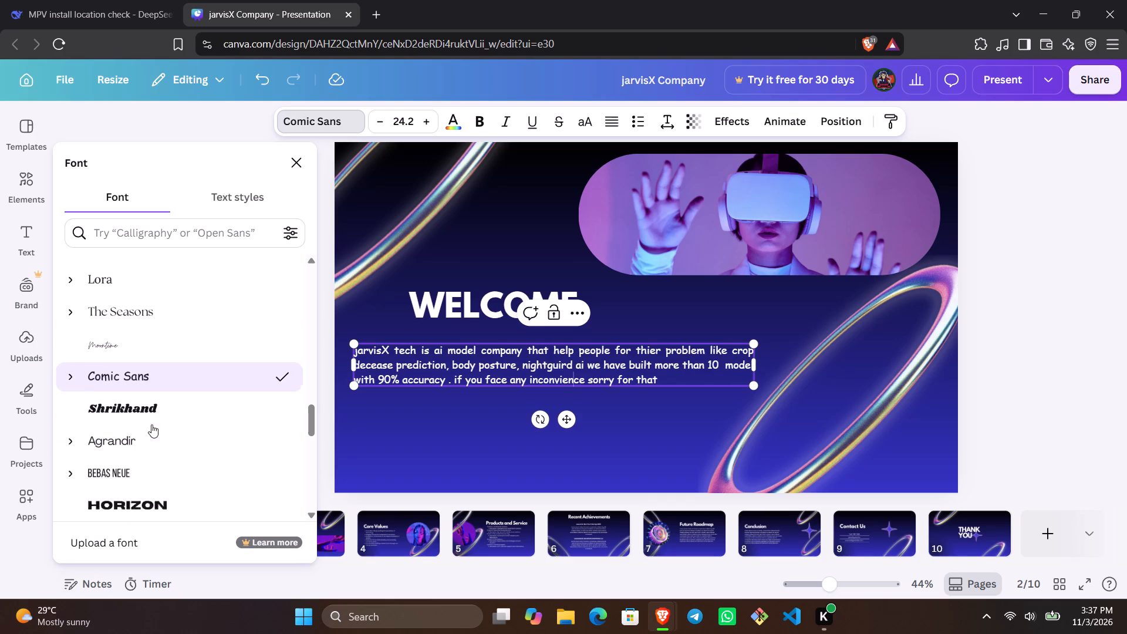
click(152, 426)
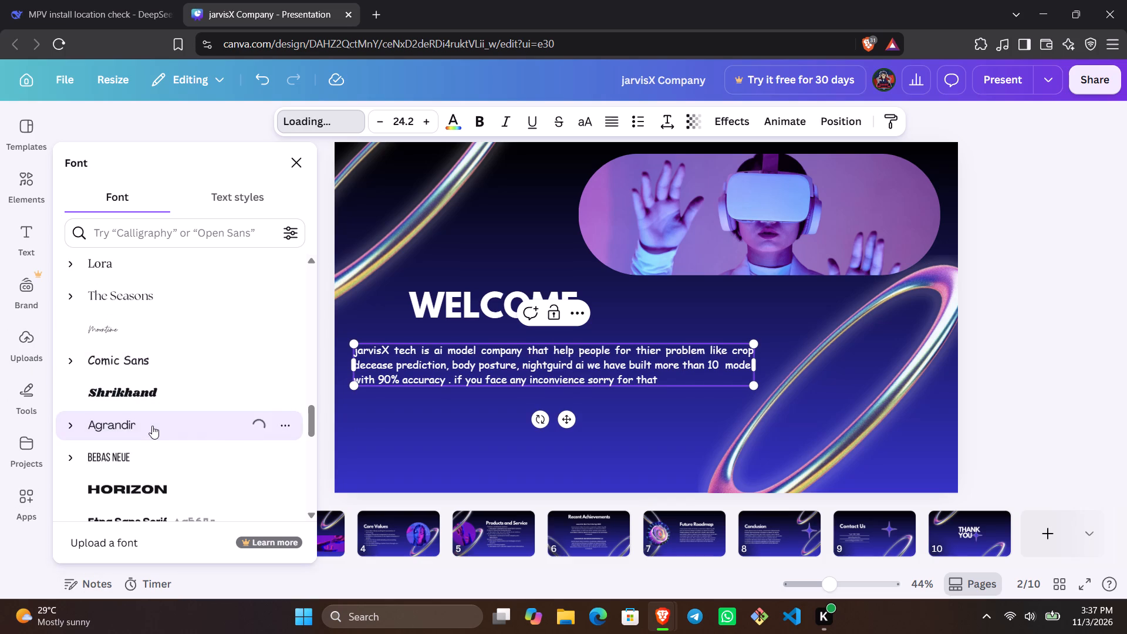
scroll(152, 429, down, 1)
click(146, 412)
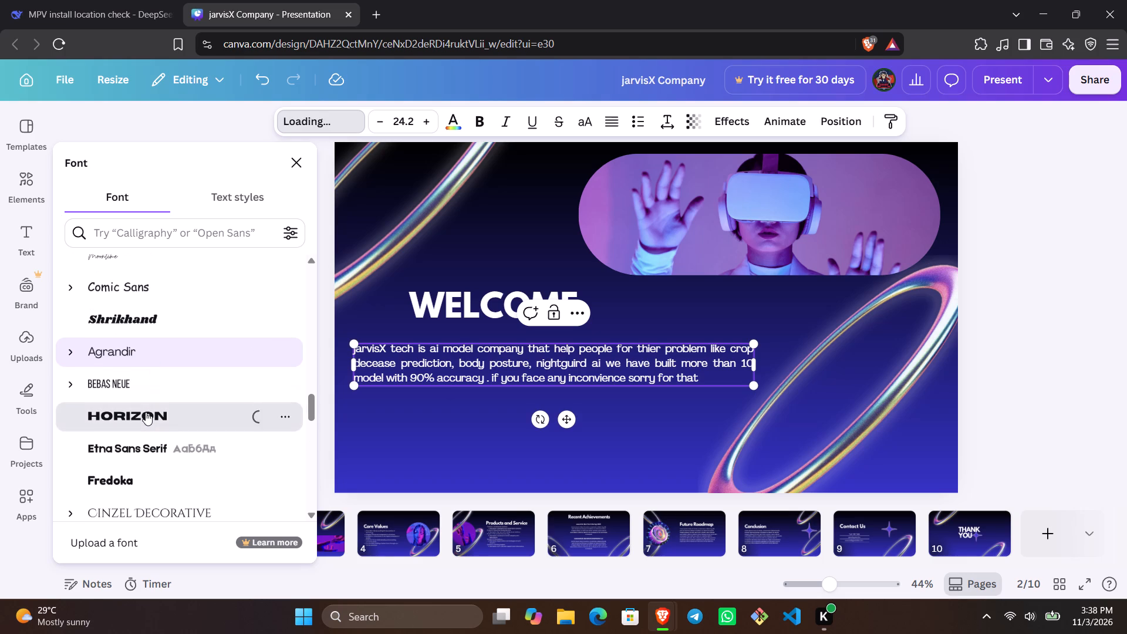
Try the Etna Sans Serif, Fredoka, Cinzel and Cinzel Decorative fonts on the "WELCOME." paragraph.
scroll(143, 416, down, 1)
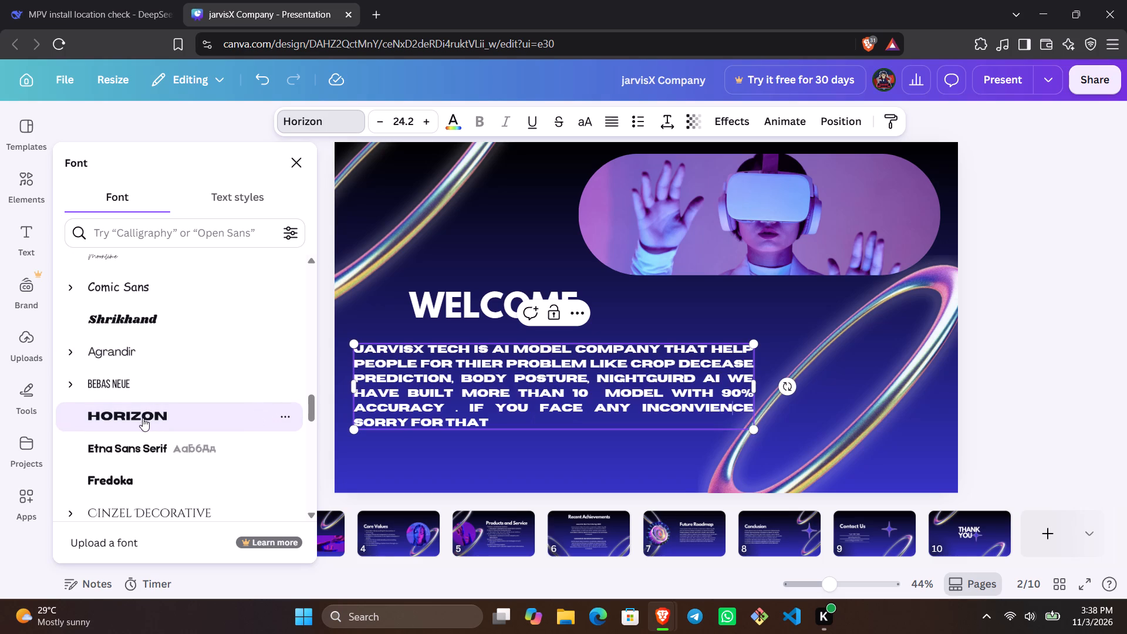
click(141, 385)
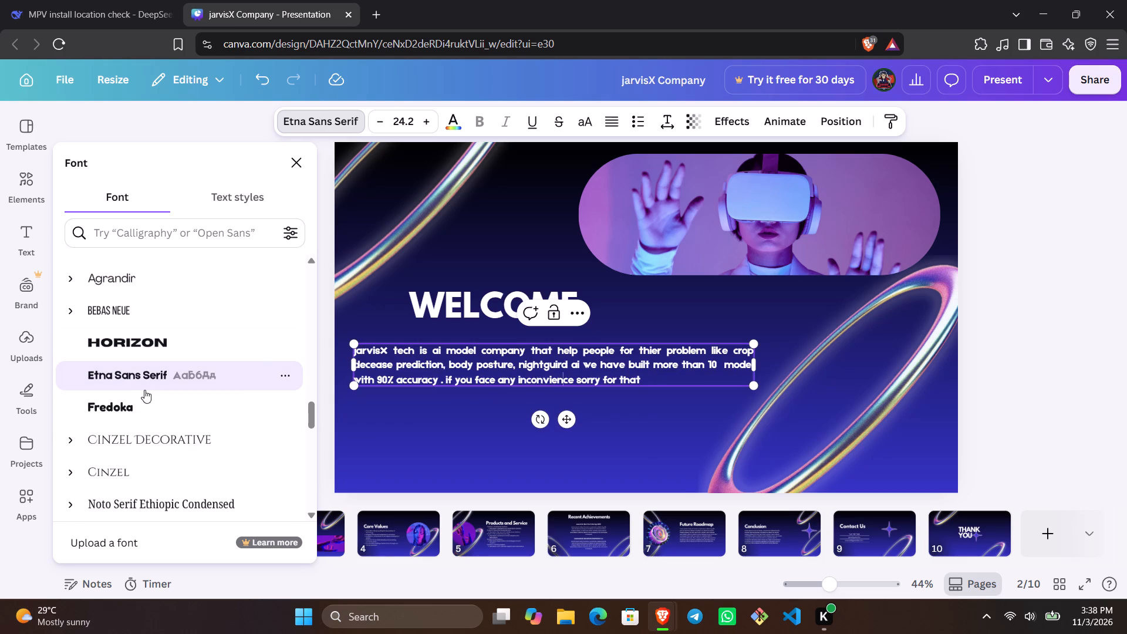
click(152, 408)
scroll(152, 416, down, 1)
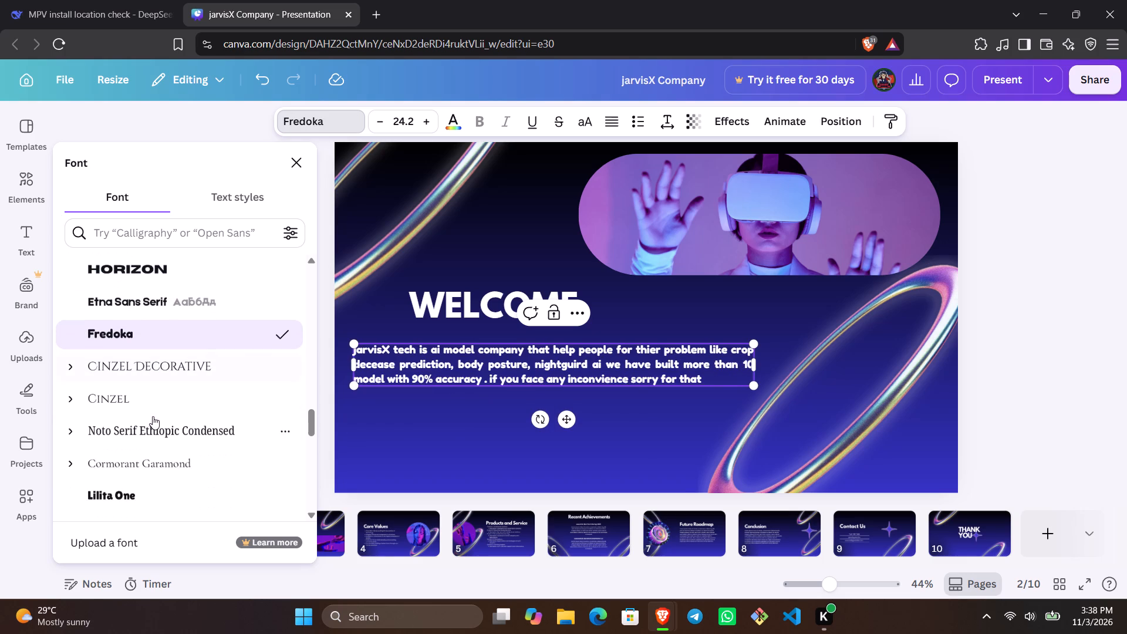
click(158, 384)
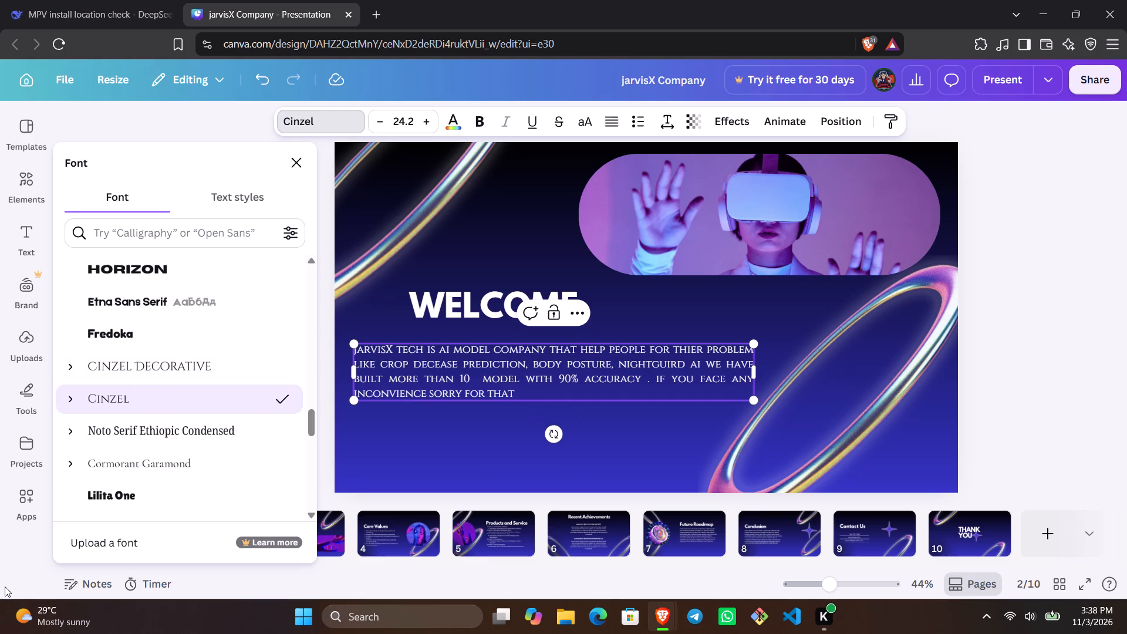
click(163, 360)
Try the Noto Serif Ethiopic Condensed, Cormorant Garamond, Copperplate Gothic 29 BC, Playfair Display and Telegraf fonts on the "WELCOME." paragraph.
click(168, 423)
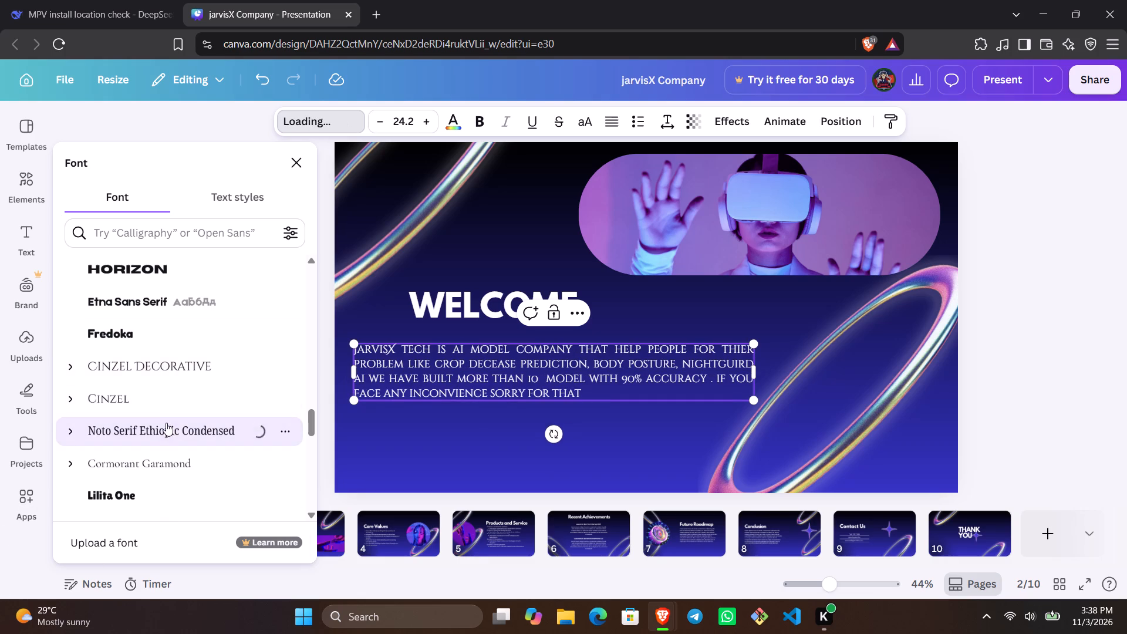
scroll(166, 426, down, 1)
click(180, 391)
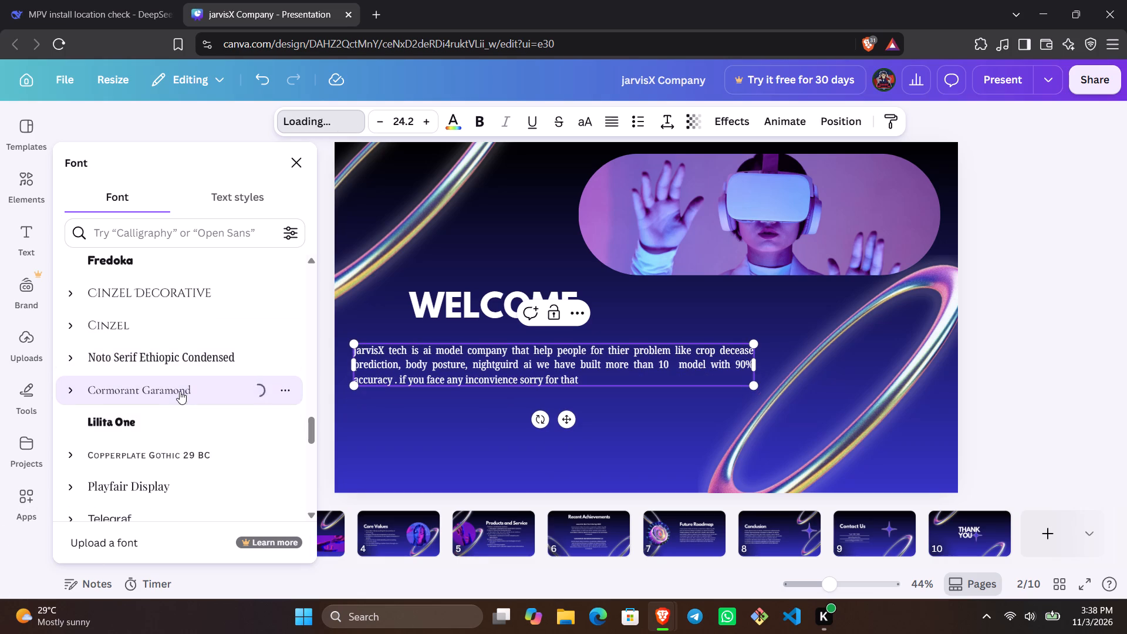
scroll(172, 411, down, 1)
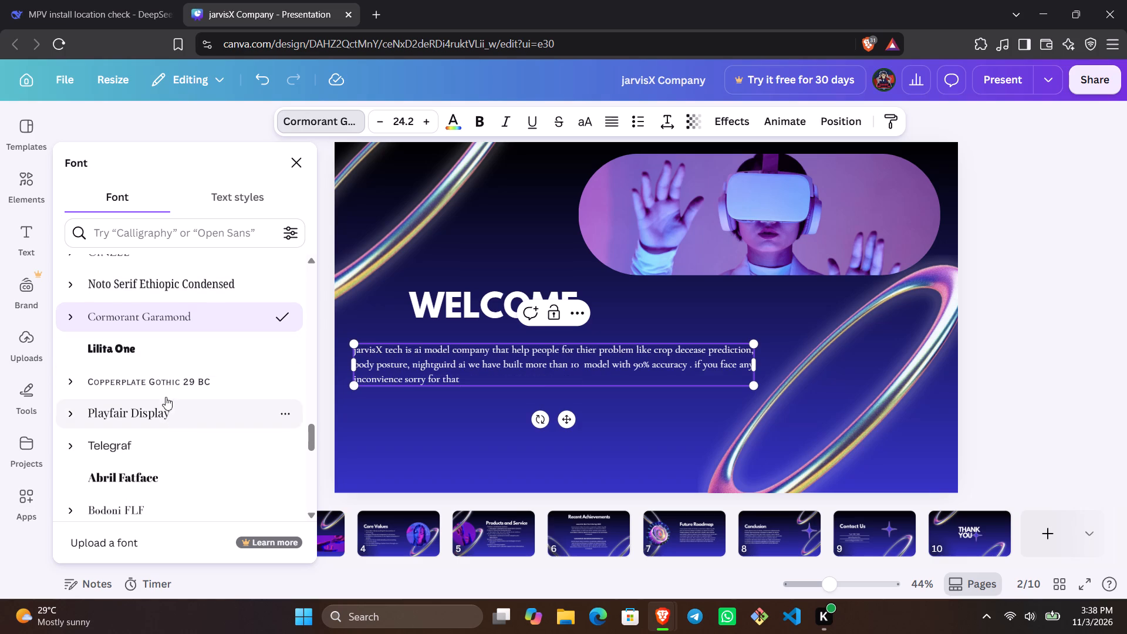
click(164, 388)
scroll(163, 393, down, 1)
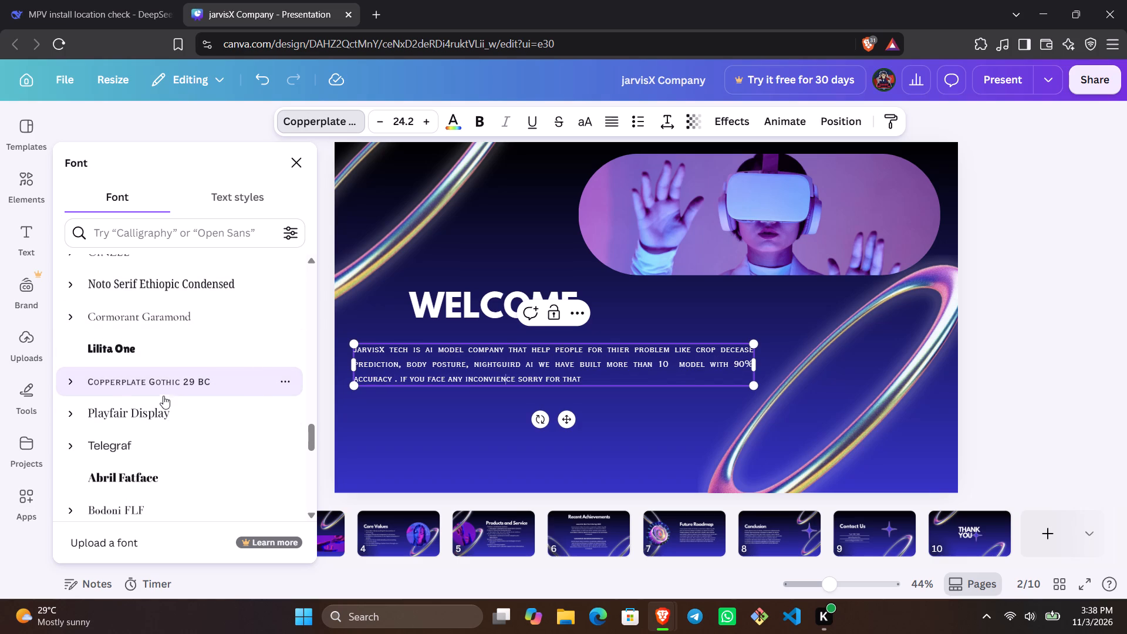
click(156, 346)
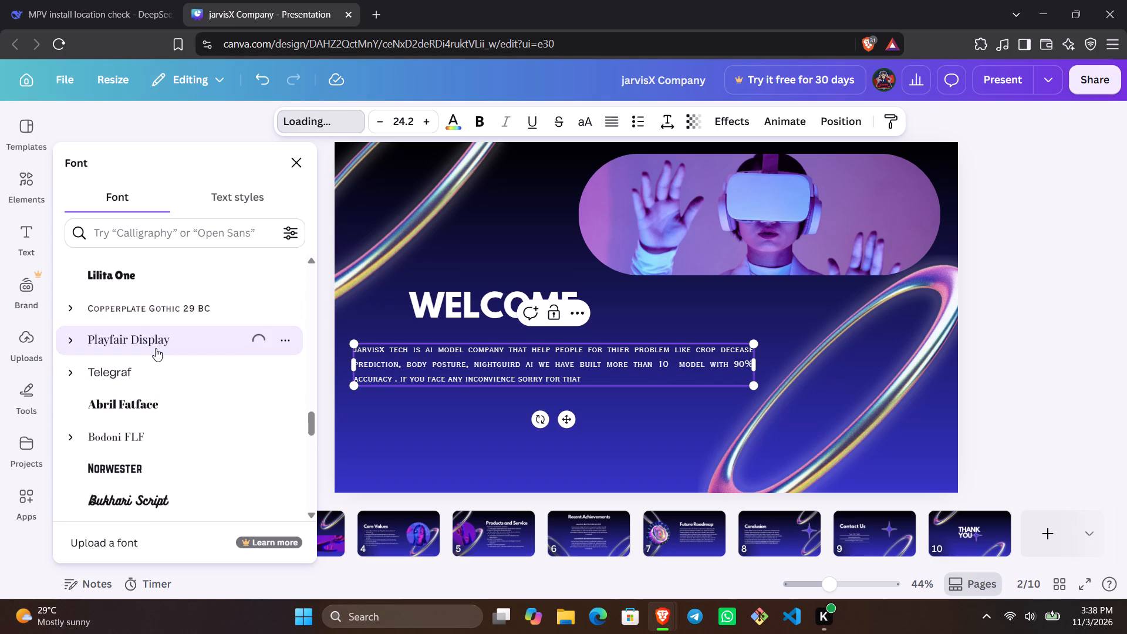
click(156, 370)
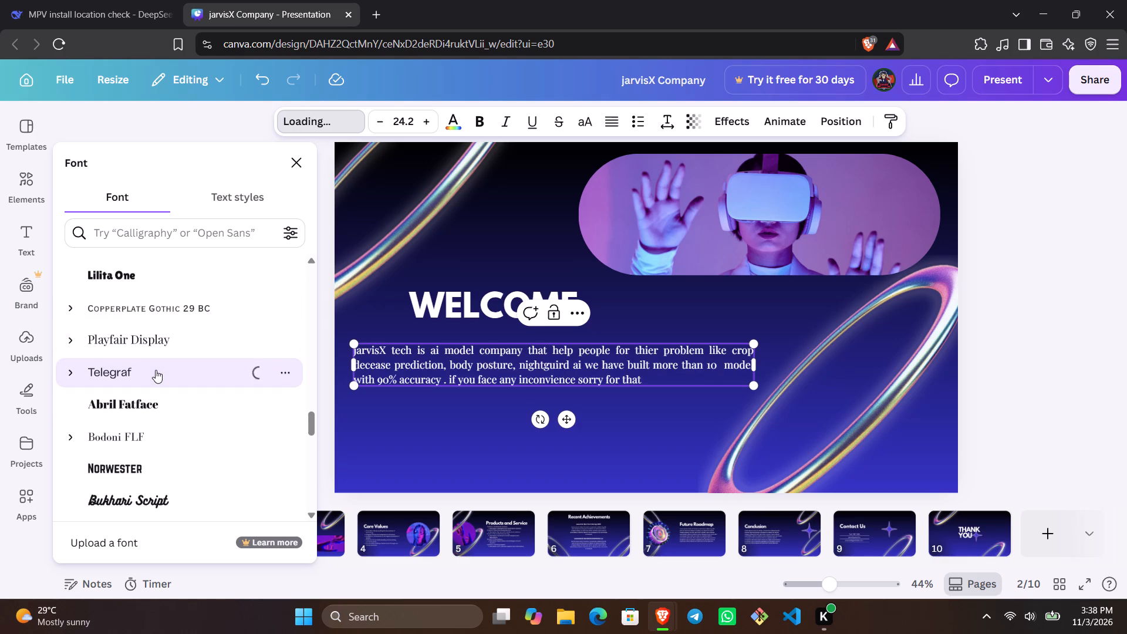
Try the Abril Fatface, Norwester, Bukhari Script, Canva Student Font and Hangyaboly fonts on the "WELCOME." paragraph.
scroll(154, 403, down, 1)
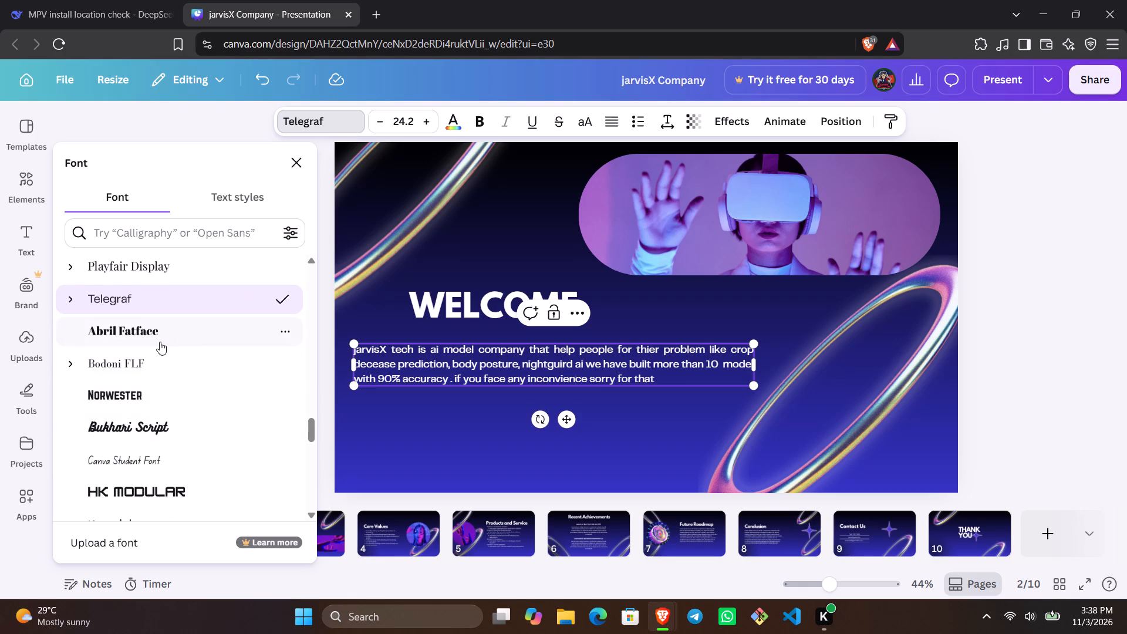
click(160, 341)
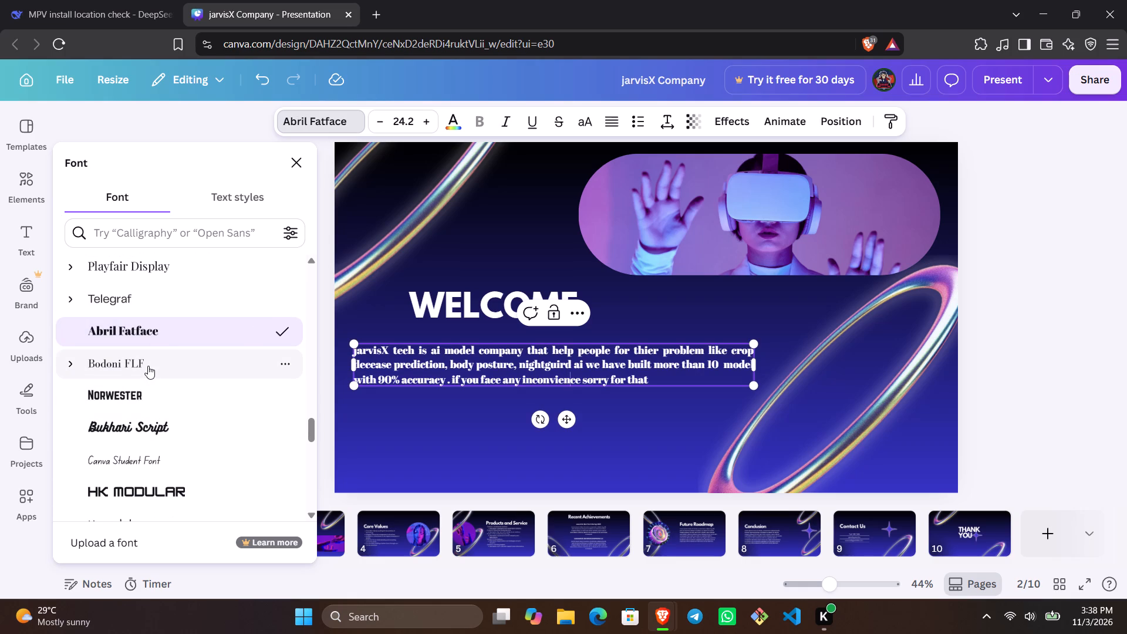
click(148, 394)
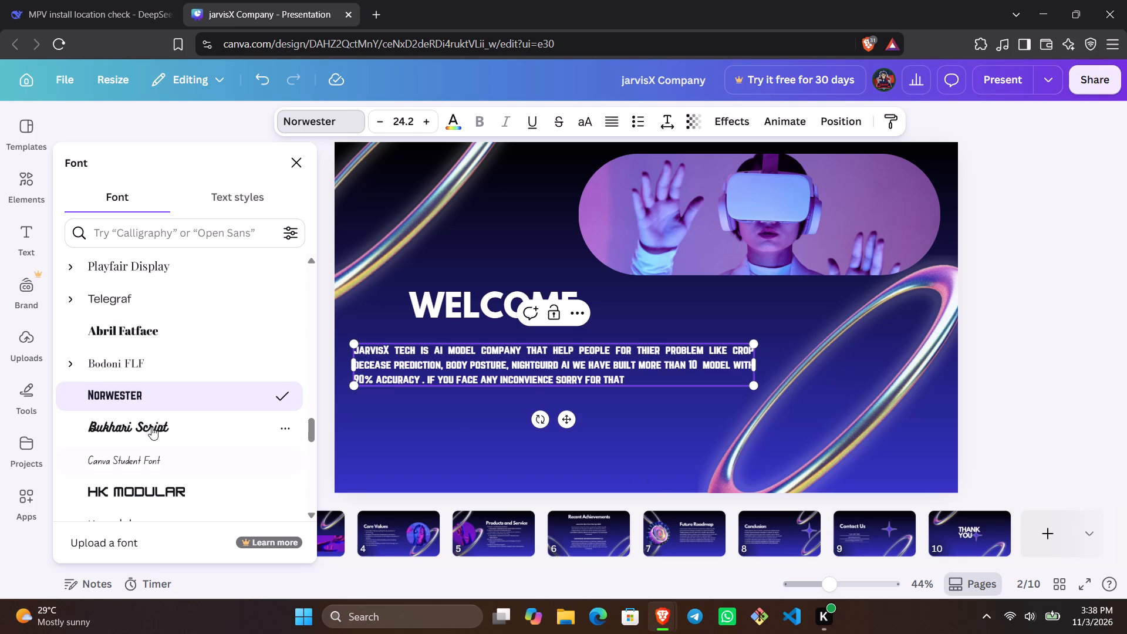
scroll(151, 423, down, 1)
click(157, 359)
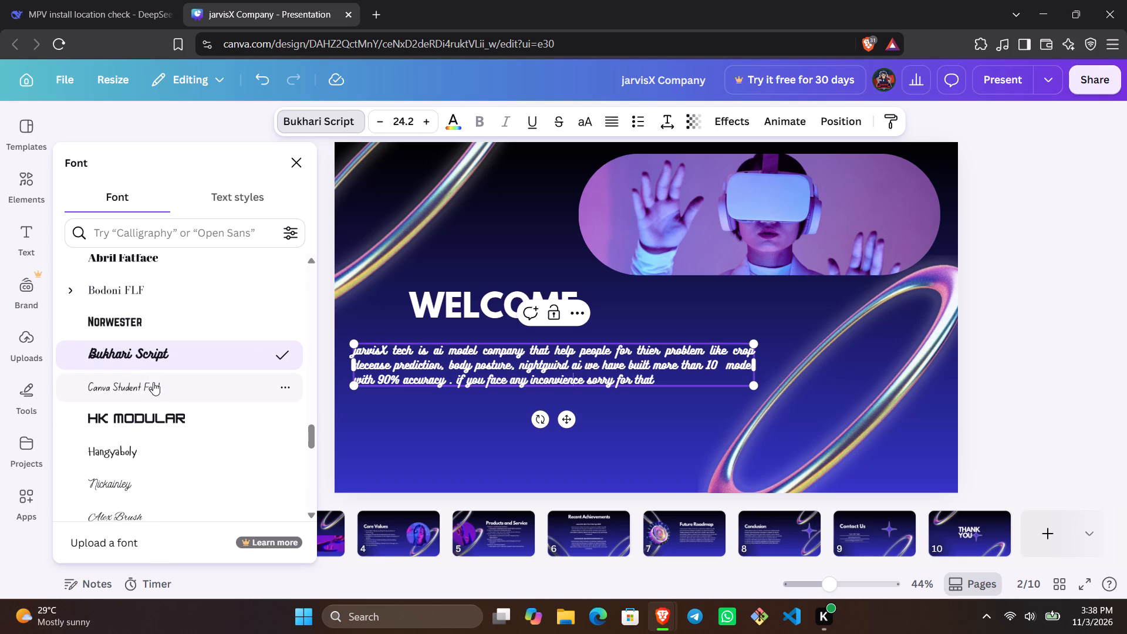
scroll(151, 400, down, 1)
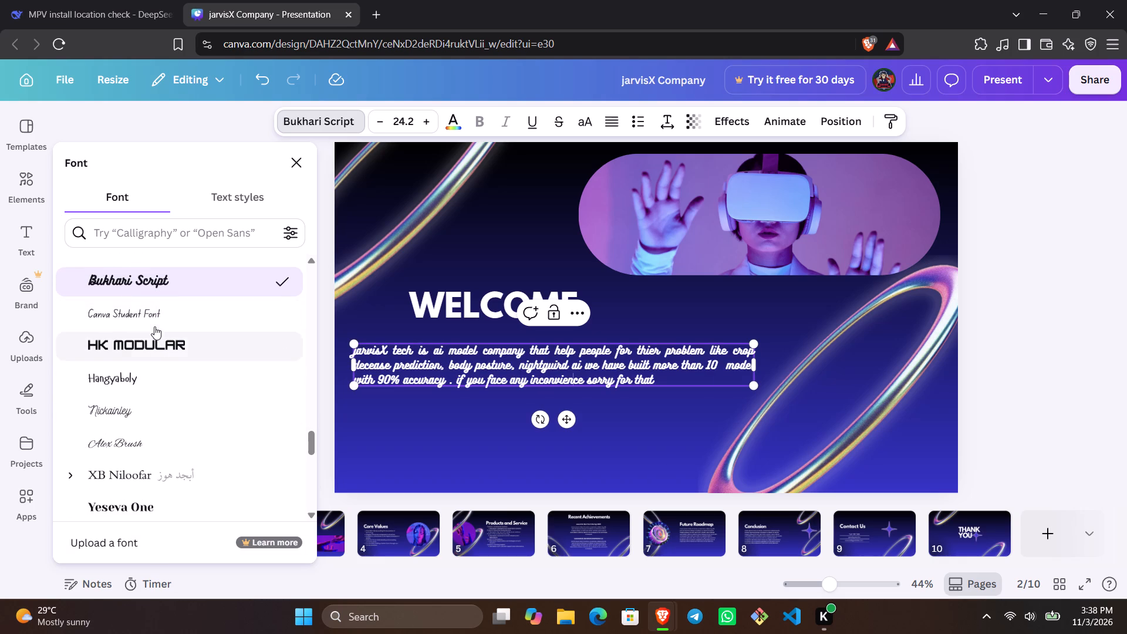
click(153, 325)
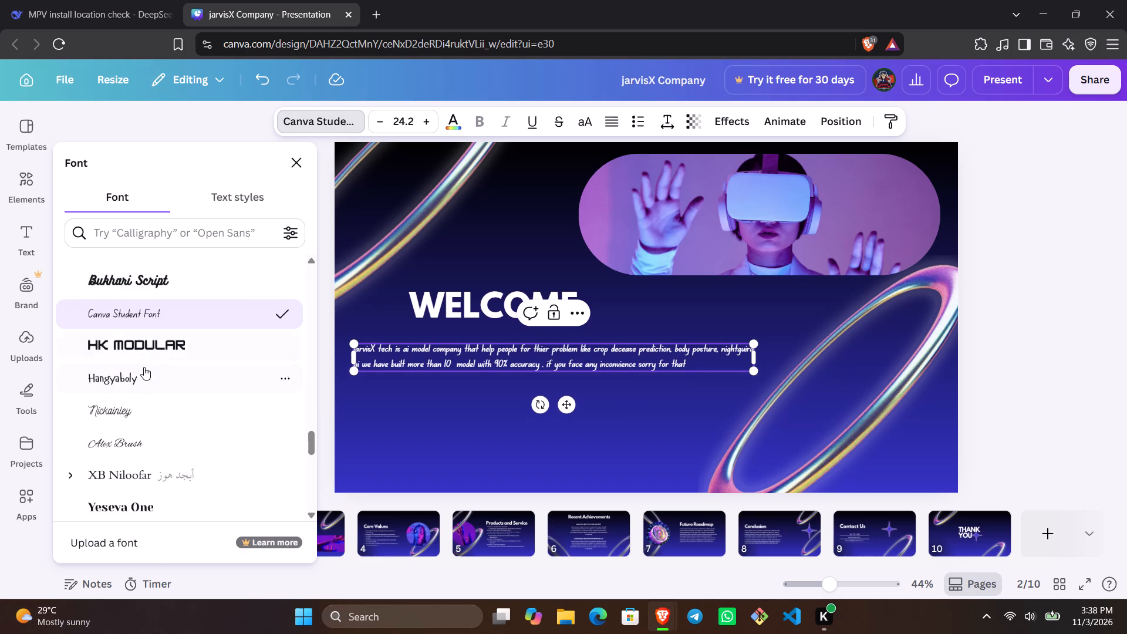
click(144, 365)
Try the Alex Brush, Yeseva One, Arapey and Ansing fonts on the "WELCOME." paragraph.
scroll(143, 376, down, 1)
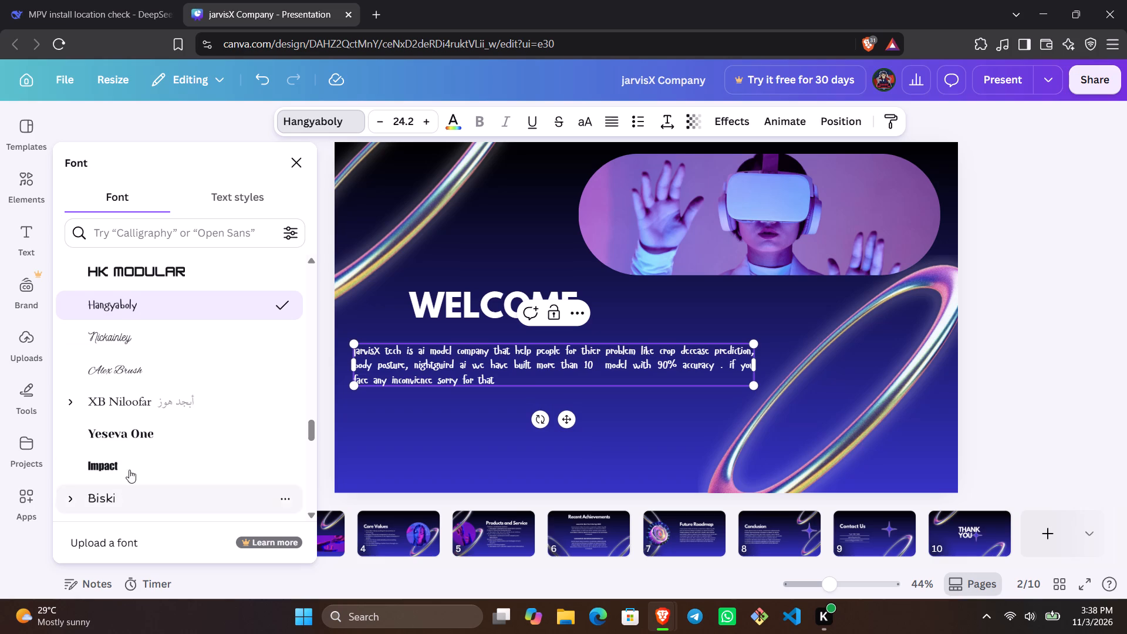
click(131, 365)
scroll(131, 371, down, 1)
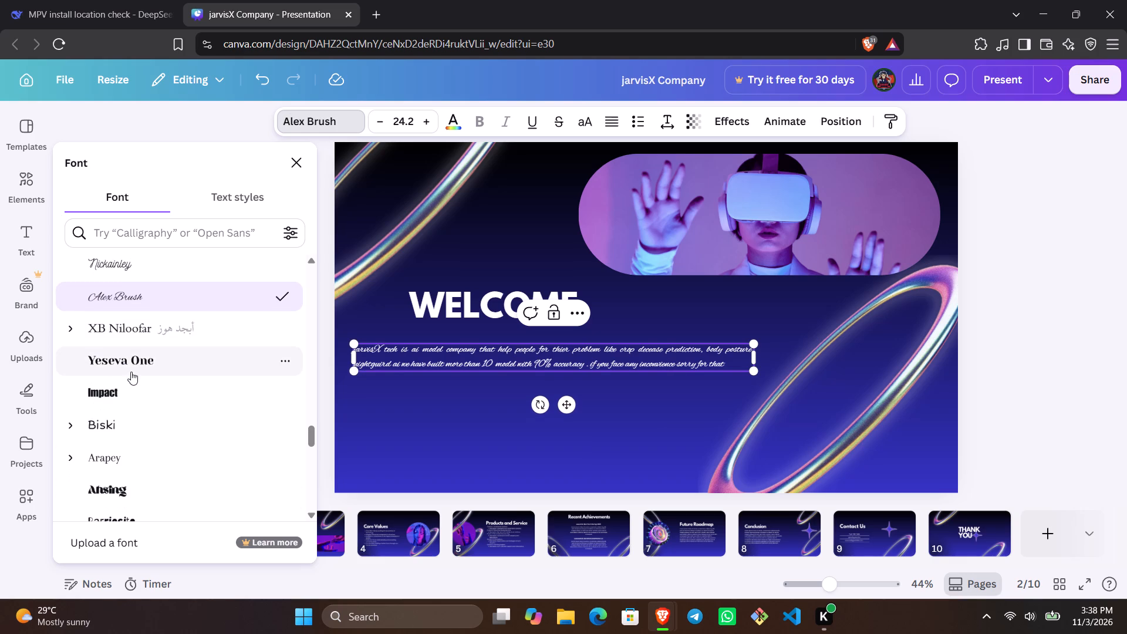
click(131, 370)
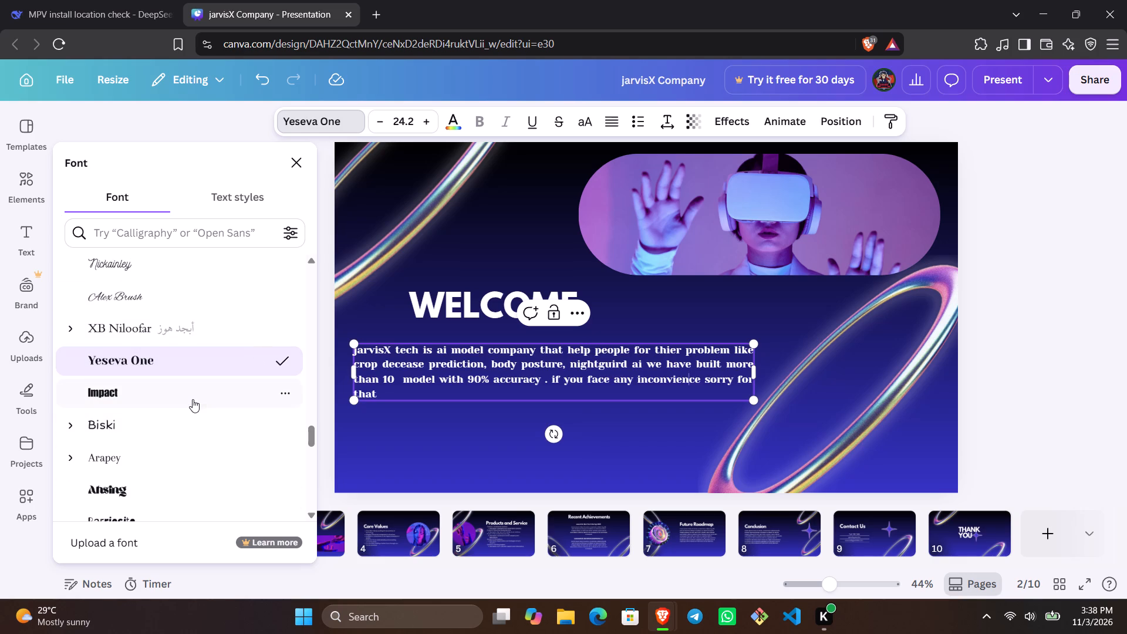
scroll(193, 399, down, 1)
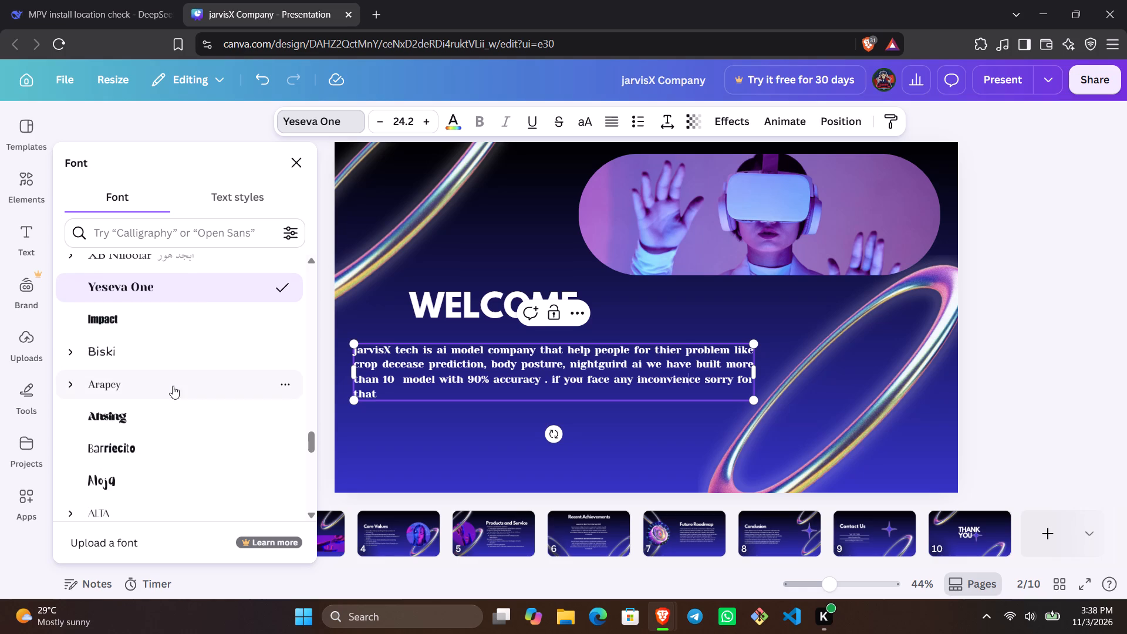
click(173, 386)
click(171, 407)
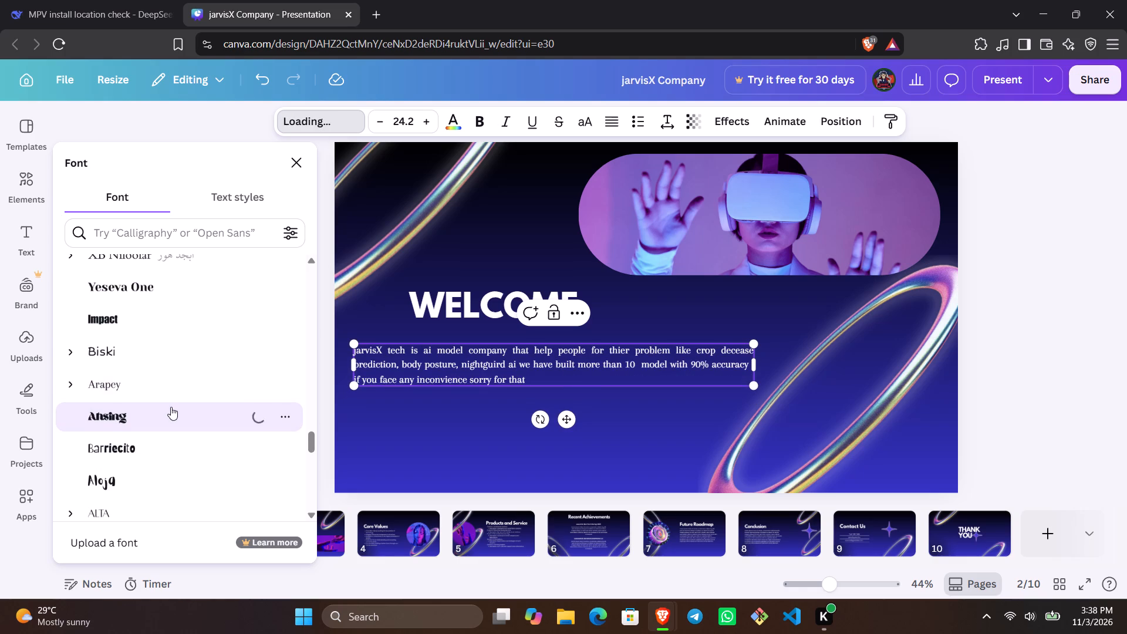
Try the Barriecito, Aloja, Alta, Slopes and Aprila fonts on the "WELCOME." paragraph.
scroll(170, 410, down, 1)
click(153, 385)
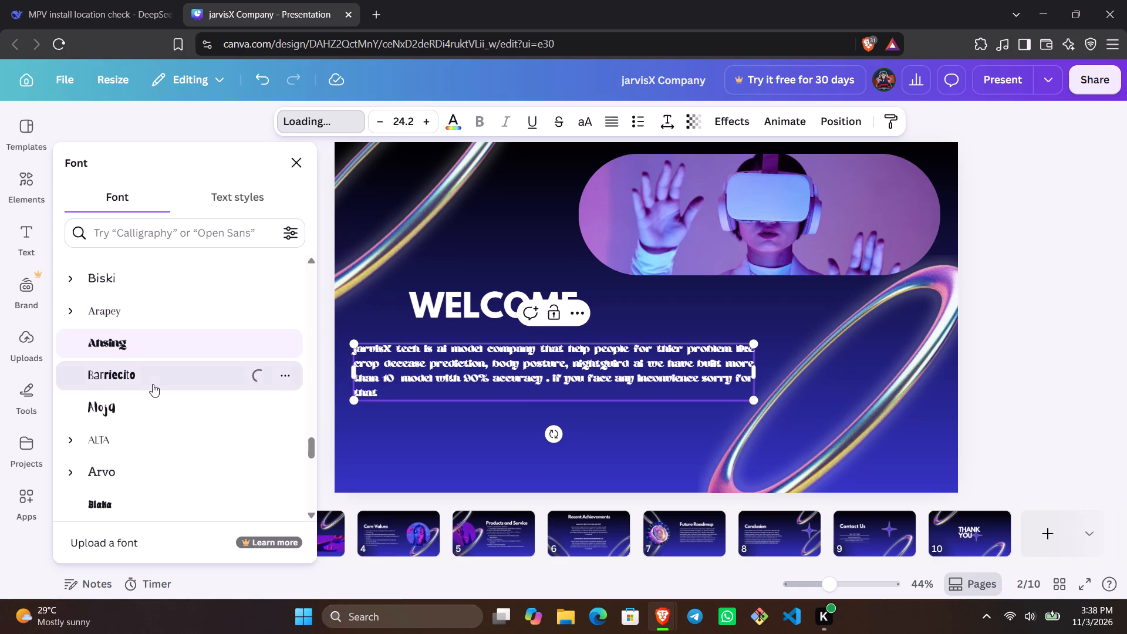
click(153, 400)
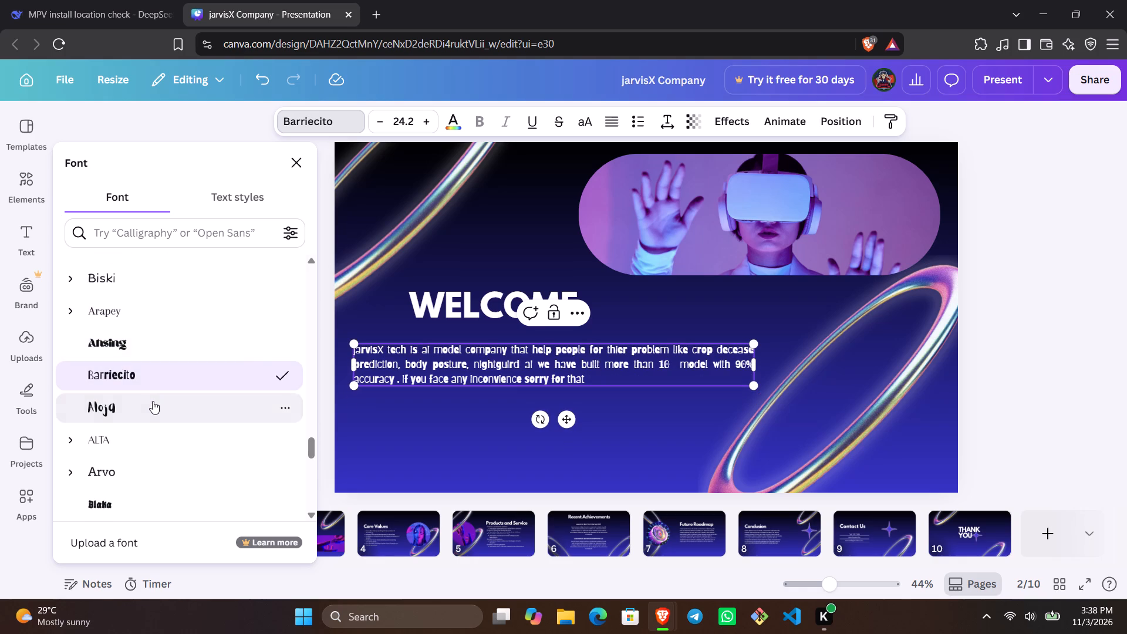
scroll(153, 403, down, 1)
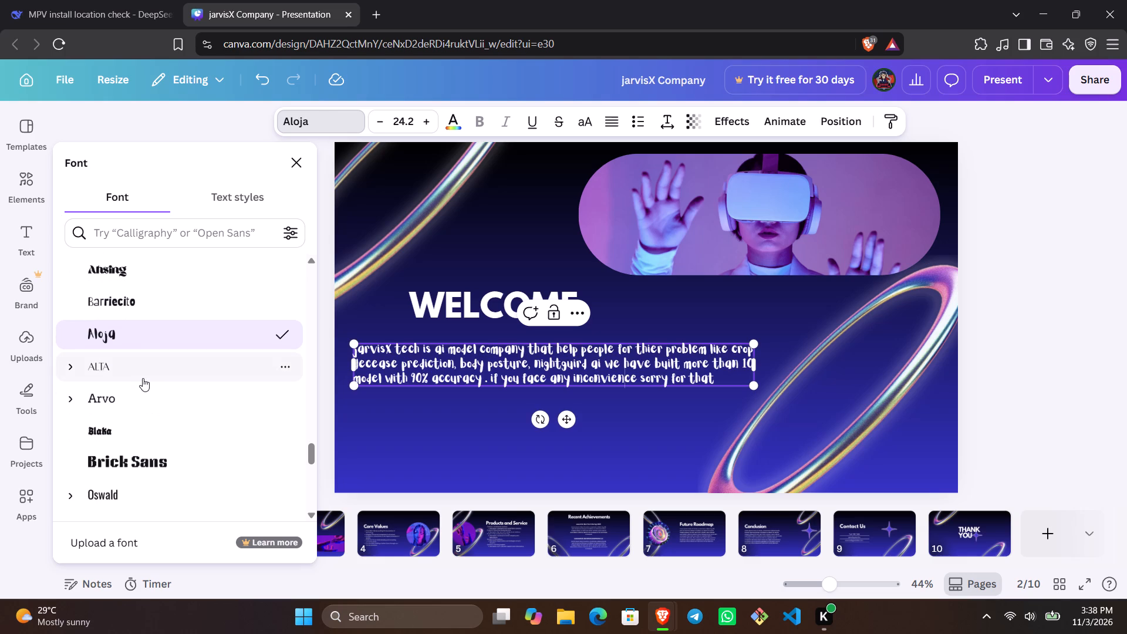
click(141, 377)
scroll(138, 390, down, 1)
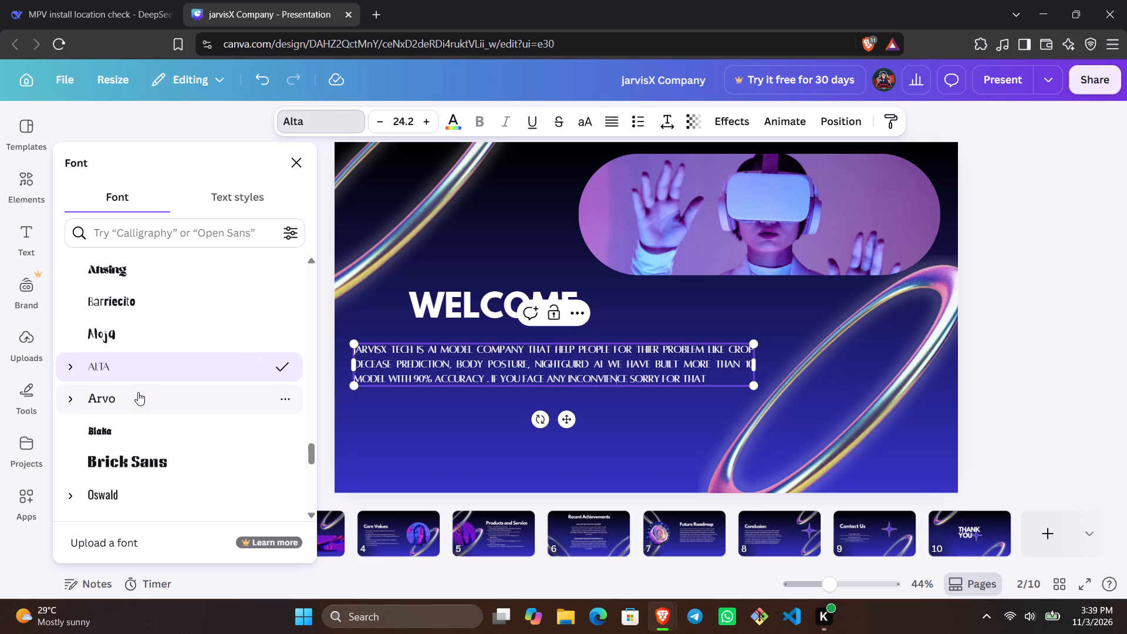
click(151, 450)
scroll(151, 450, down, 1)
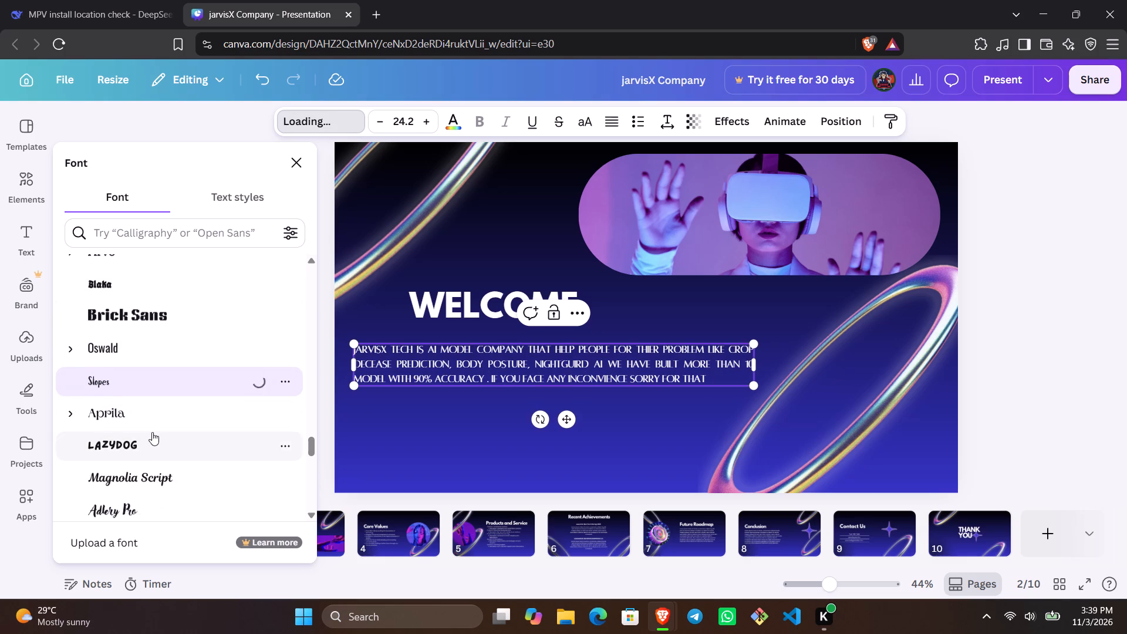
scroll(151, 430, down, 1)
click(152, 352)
Set the "WELCOME." paragraph in the TT Drugs font and deselect the text.
scroll(154, 364, down, 2)
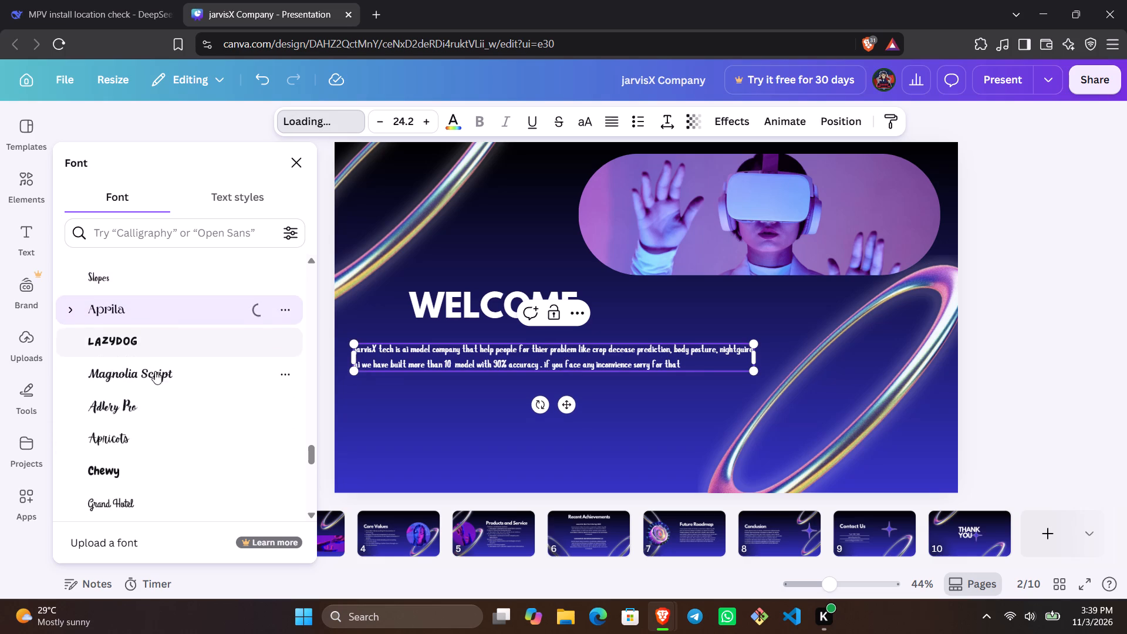
scroll(155, 371, down, 1)
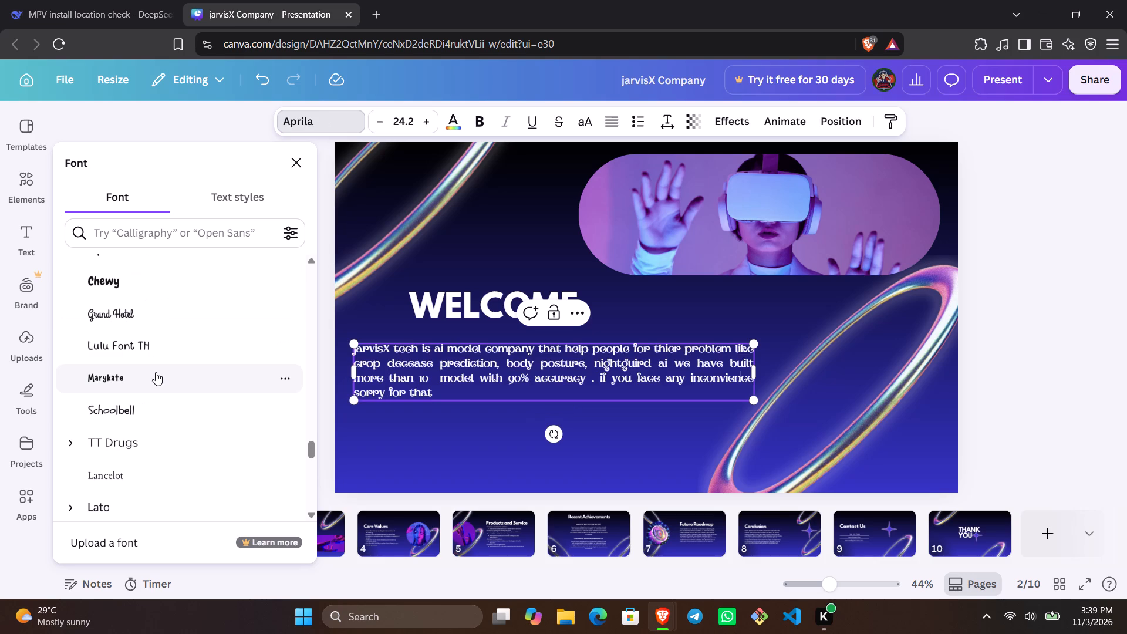
scroll(155, 376, down, 1)
click(153, 377)
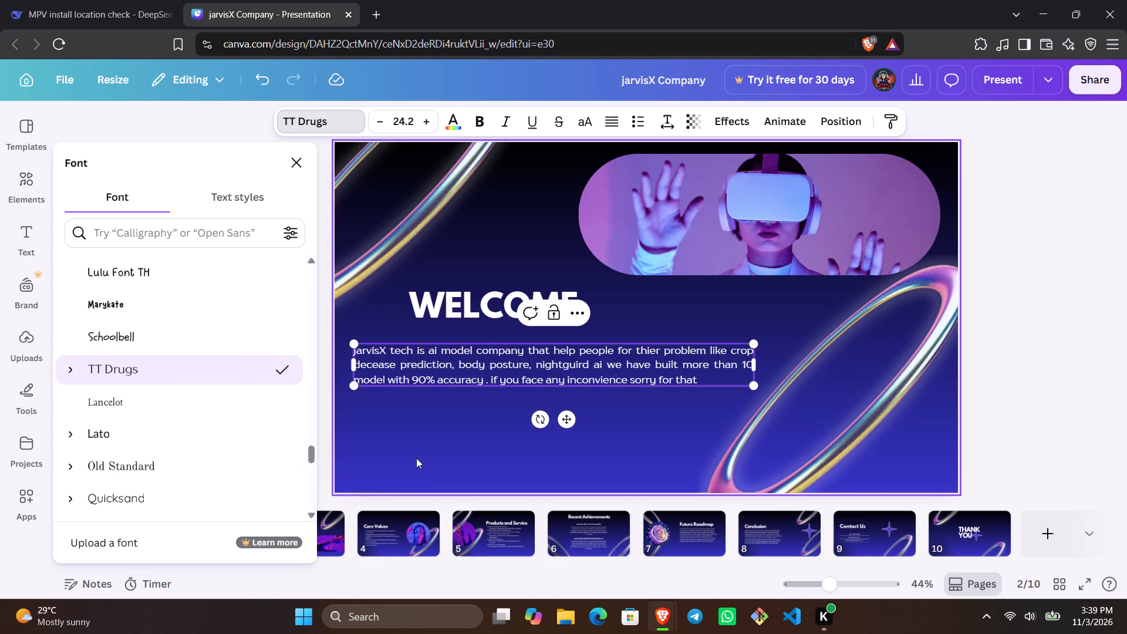
click(409, 443)
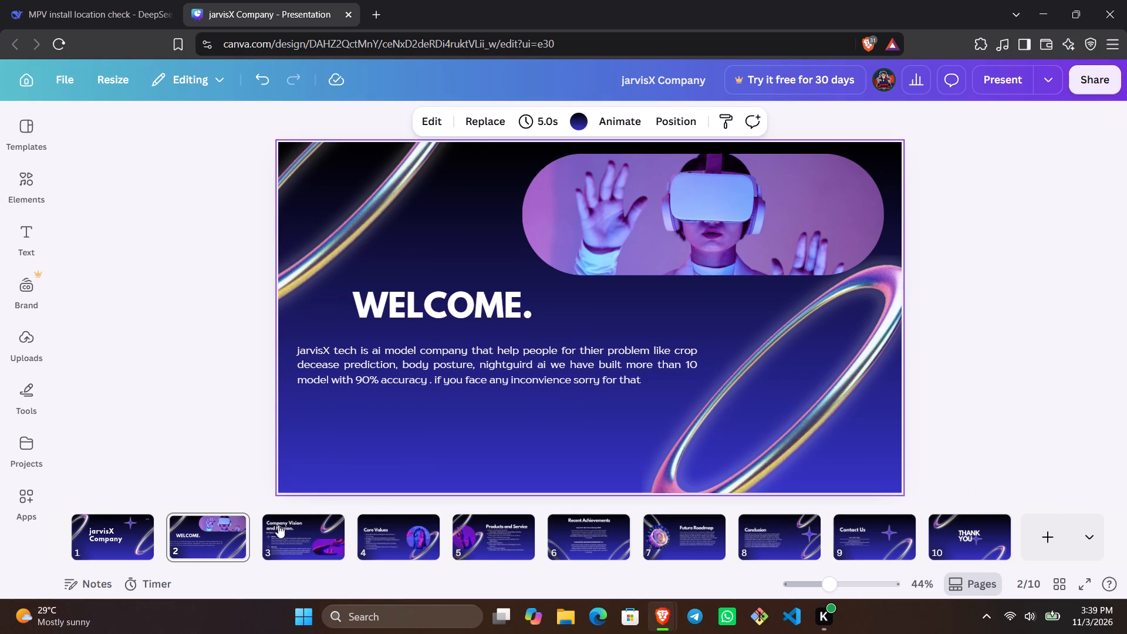
On slide 3, move the "Company Vision and Mission." title up and slightly left, closer to the slide's upper-left corner.
click(284, 542)
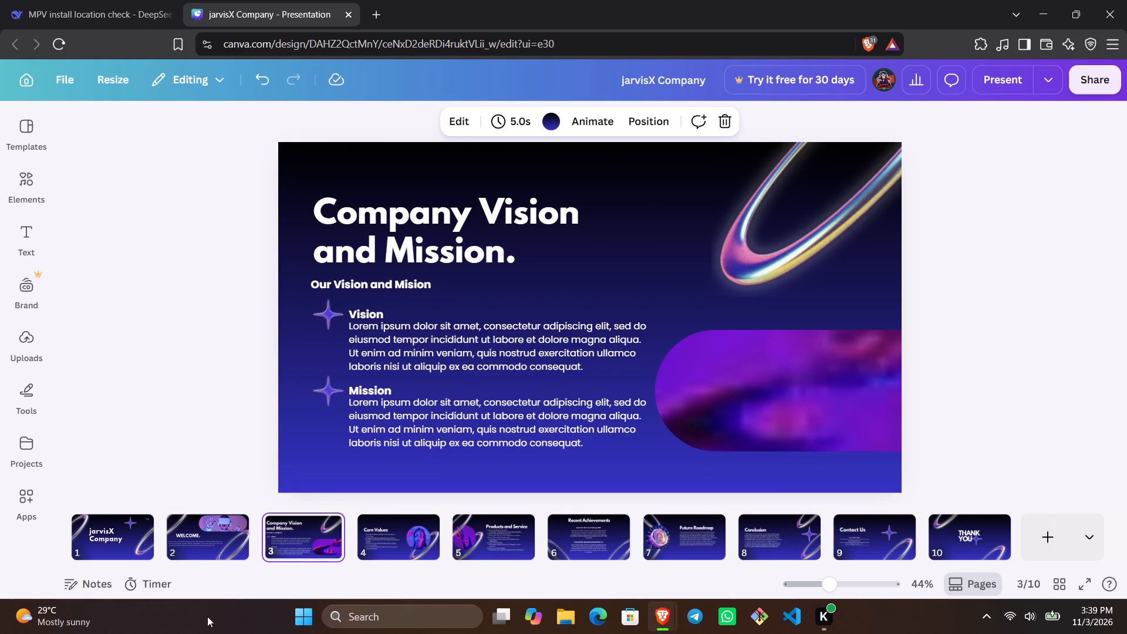
drag(374, 209, 361, 176)
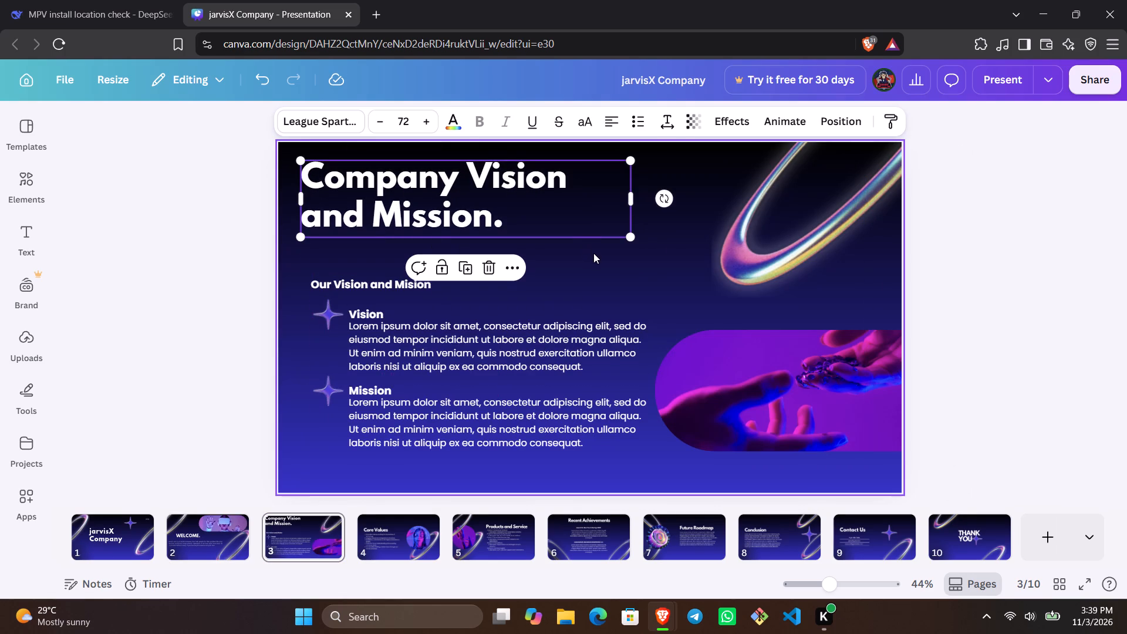
click(593, 253)
Reposition slide 3's decorations, shifting the glossy ring slightly left and the photo of the hands slightly down.
drag(812, 192, 752, 239)
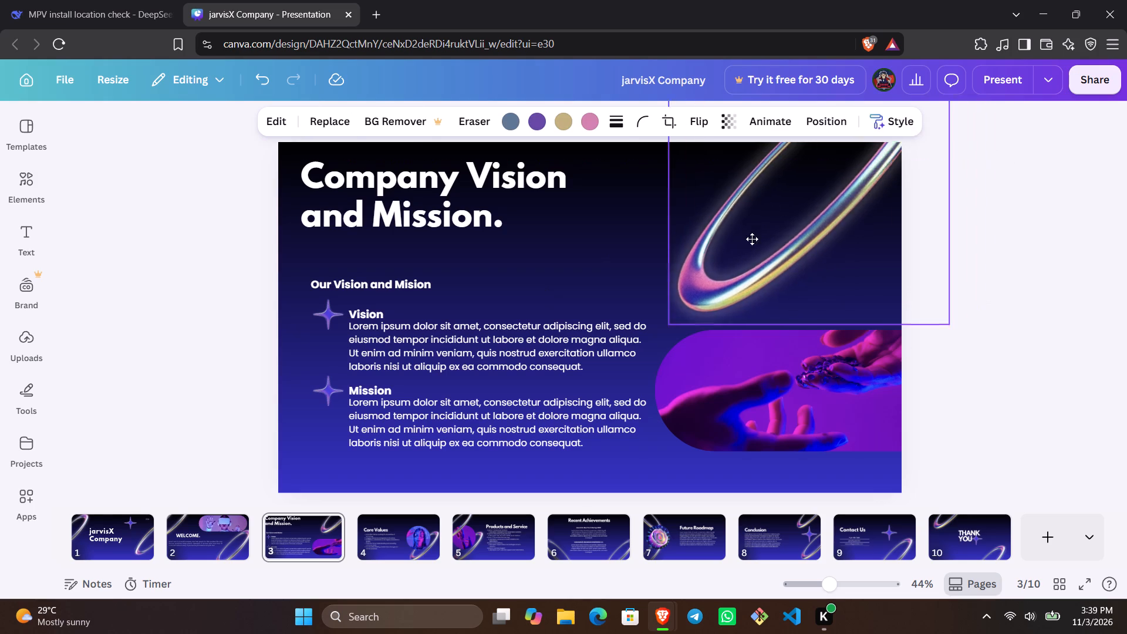
drag(752, 239, 798, 191)
drag(751, 363, 752, 377)
Move the "Our Vision and Mision" subheading up and left so it sits just below the slide title.
drag(394, 282, 372, 256)
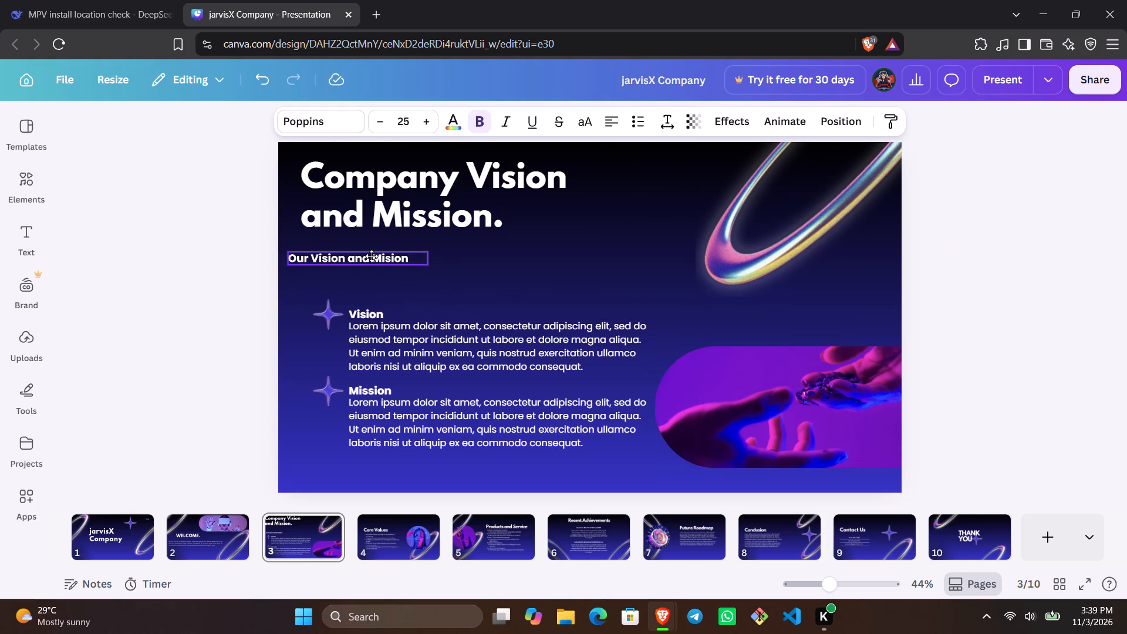
drag(372, 256, 376, 254)
click(507, 251)
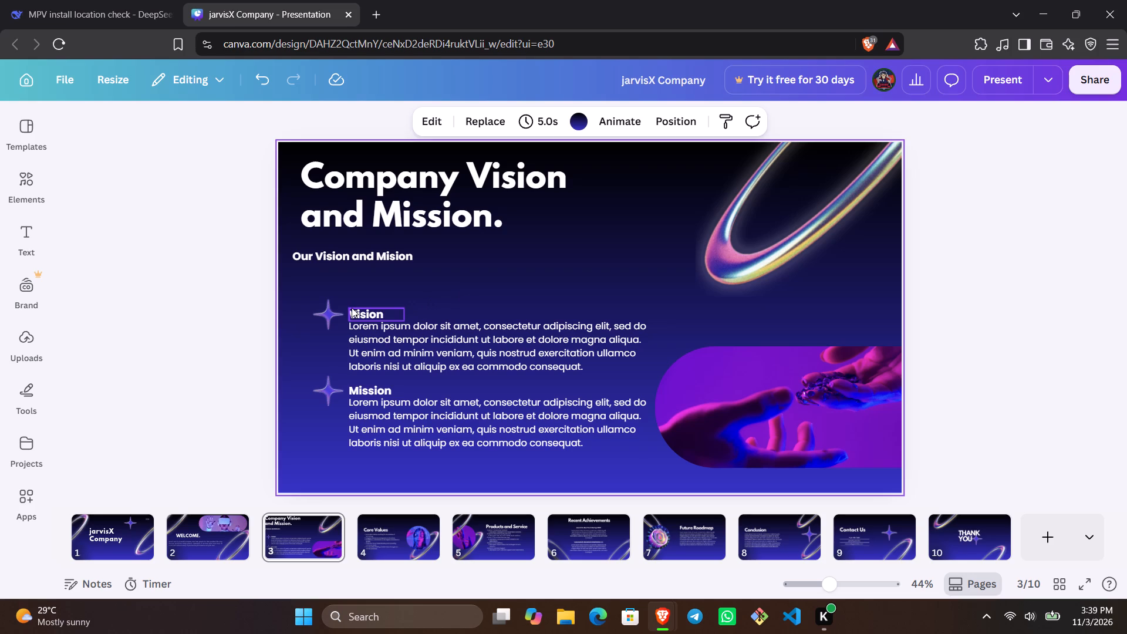
Shift the star shapes beside Vision and Mission slightly up and left, away from their text.
drag(338, 309, 320, 296)
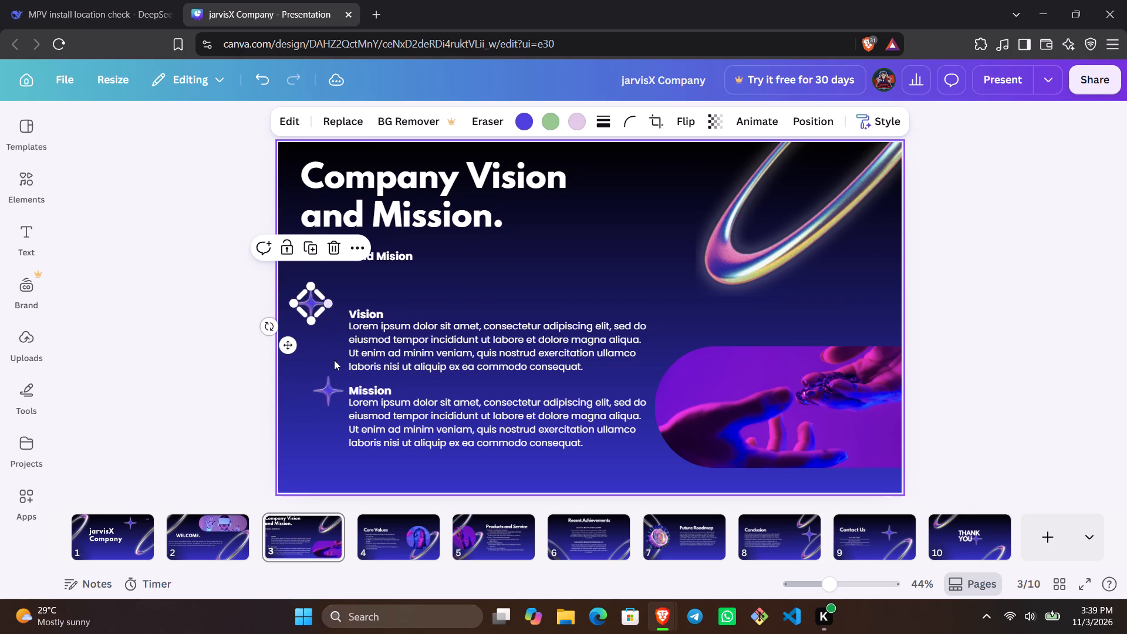
drag(333, 383, 317, 372)
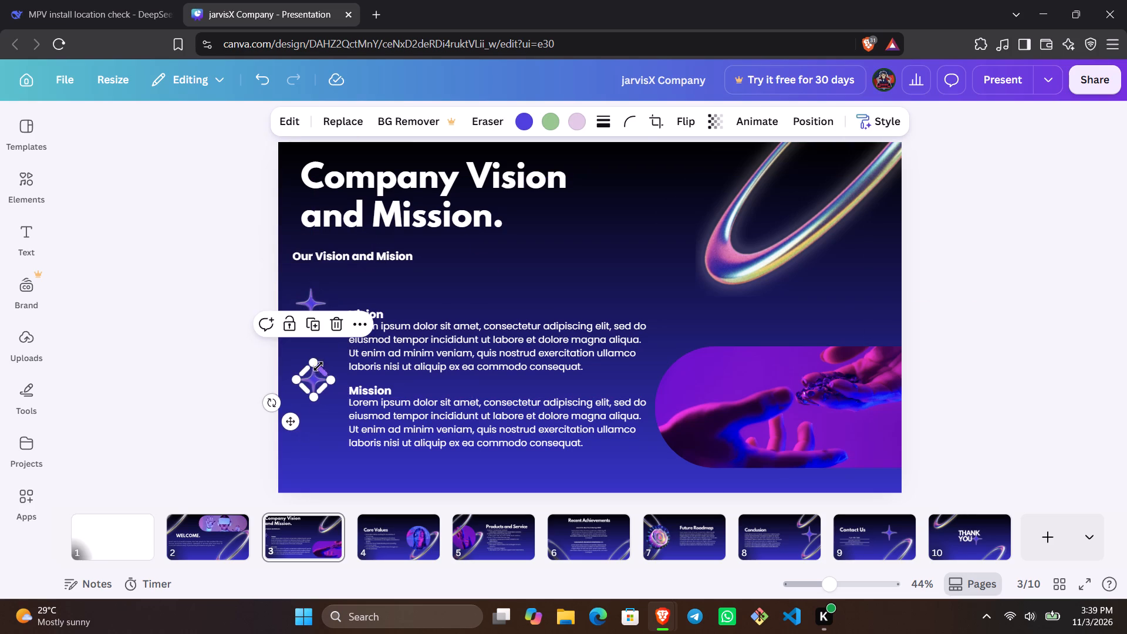
click(328, 338)
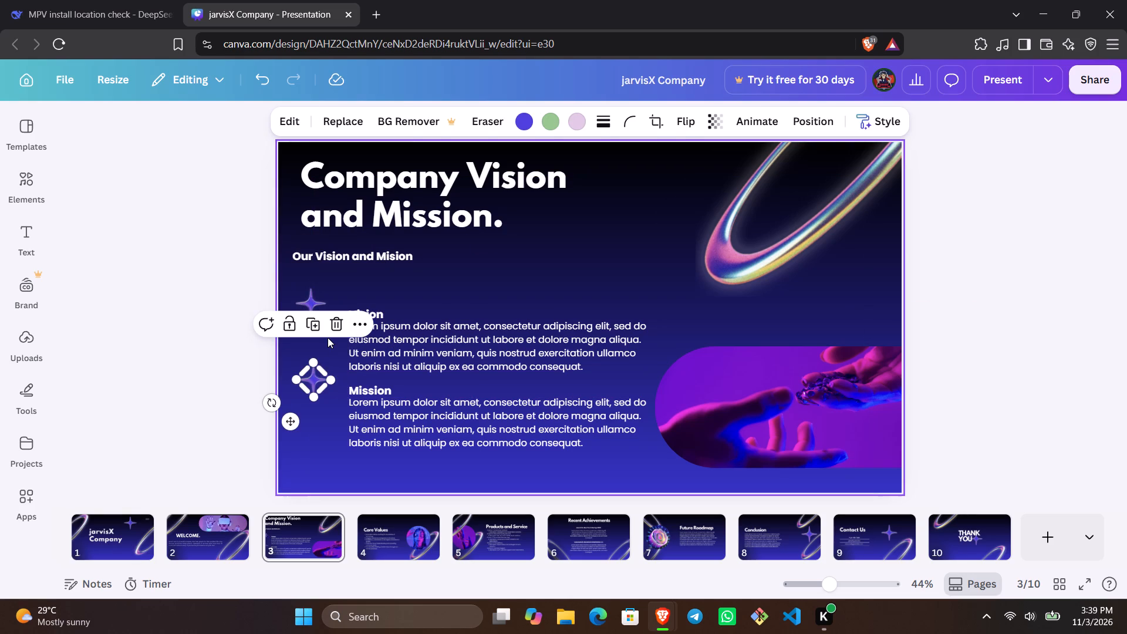
Move the "Vision" heading on slide 3 up and slightly left, closer to its star shape.
drag(365, 308, 362, 295)
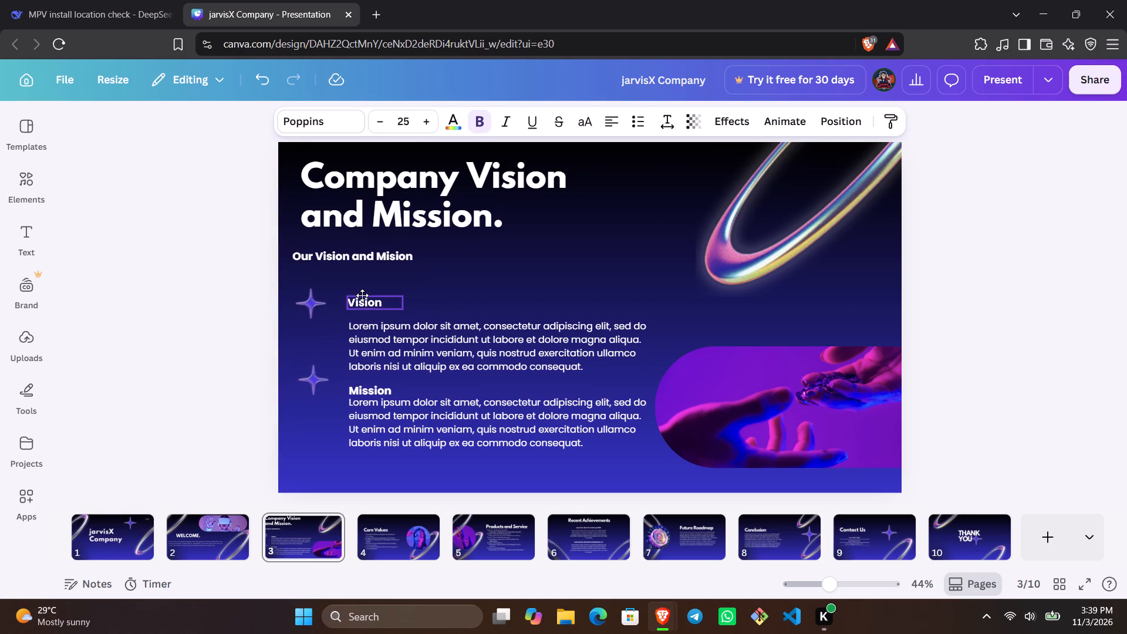
drag(362, 295, 353, 284)
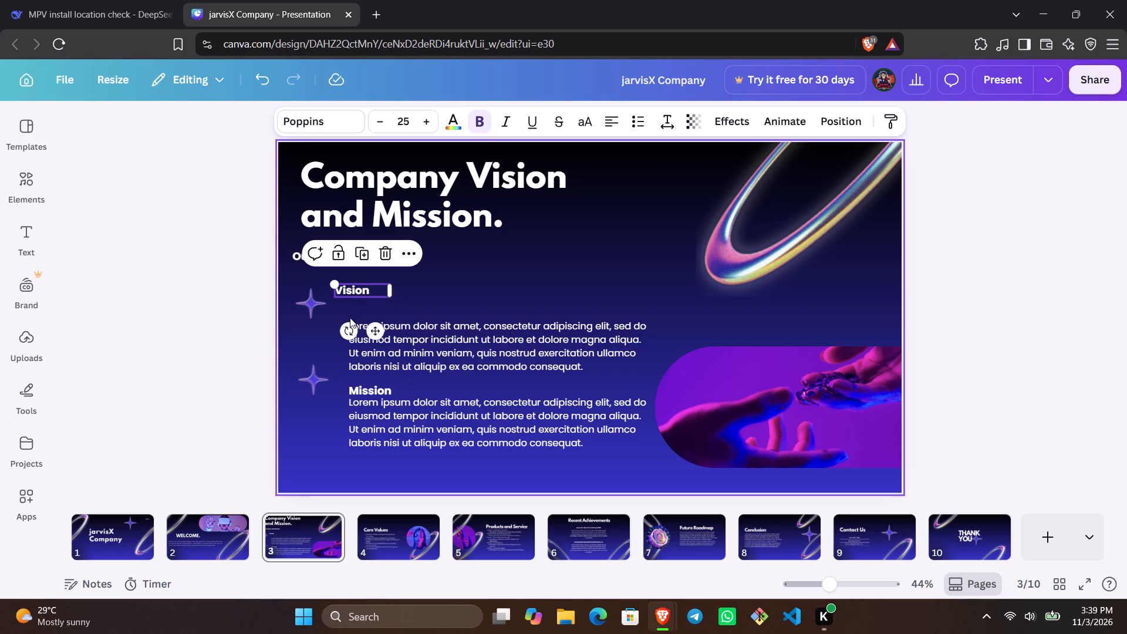
Replace the placeholder paragraph under Vision with "our vision is to making making jarvisX tech model more accurate".
click(424, 347)
double_click(544, 347)
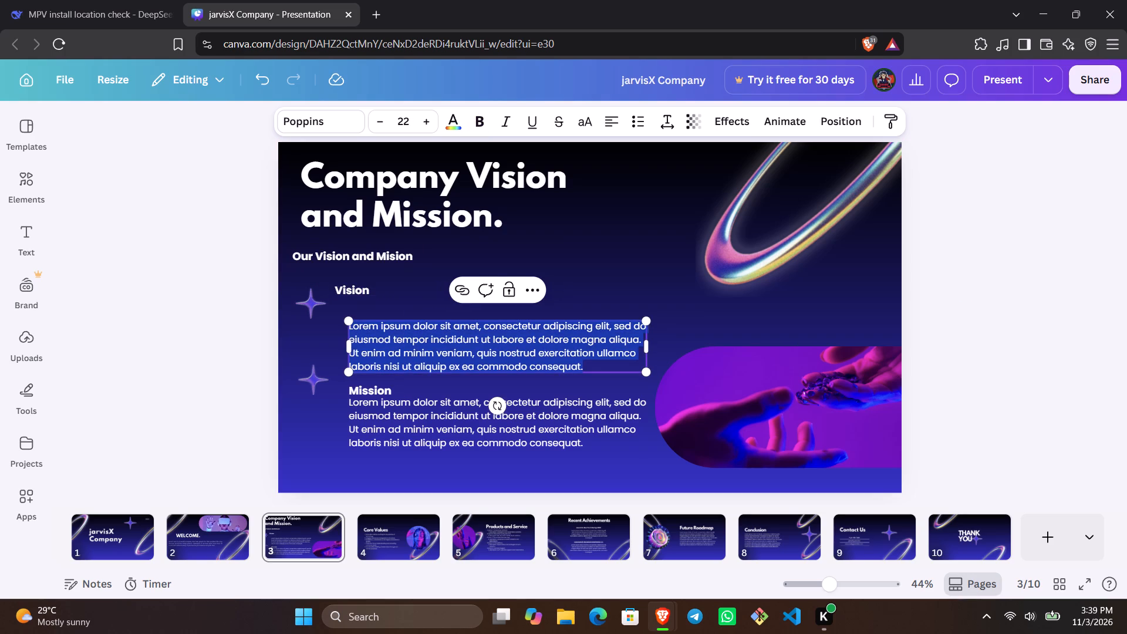
key(BackSpace)
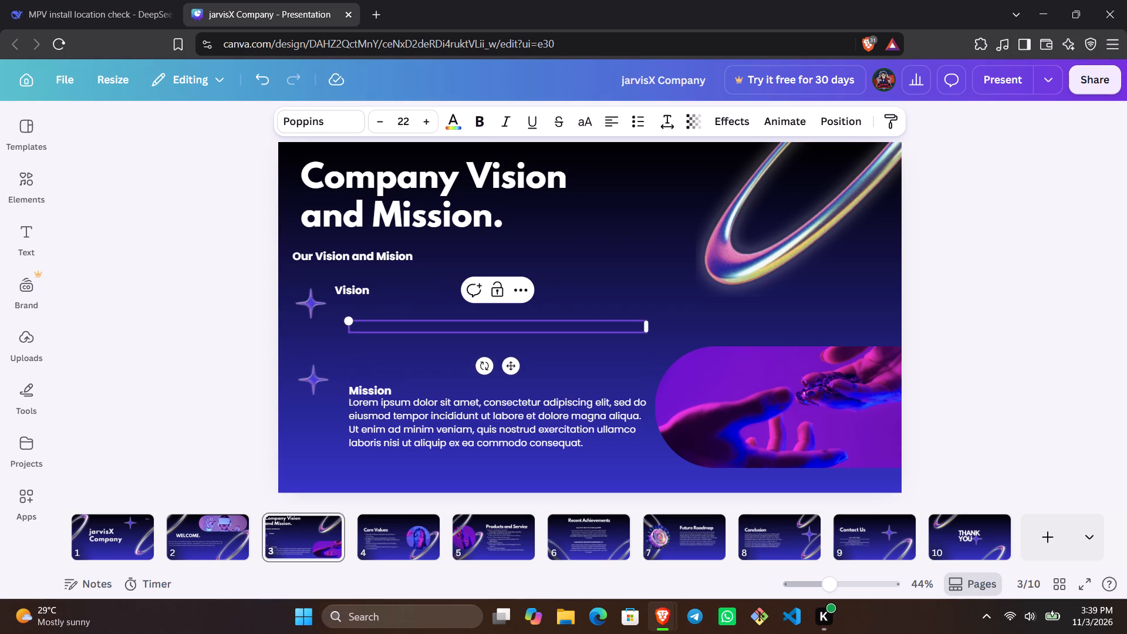
key(v)
key(BackSpace)
text(ouv)
key(space)
key(BackSpace)
key(BackSpace)
text(r visio)
text(n is)
key(space)
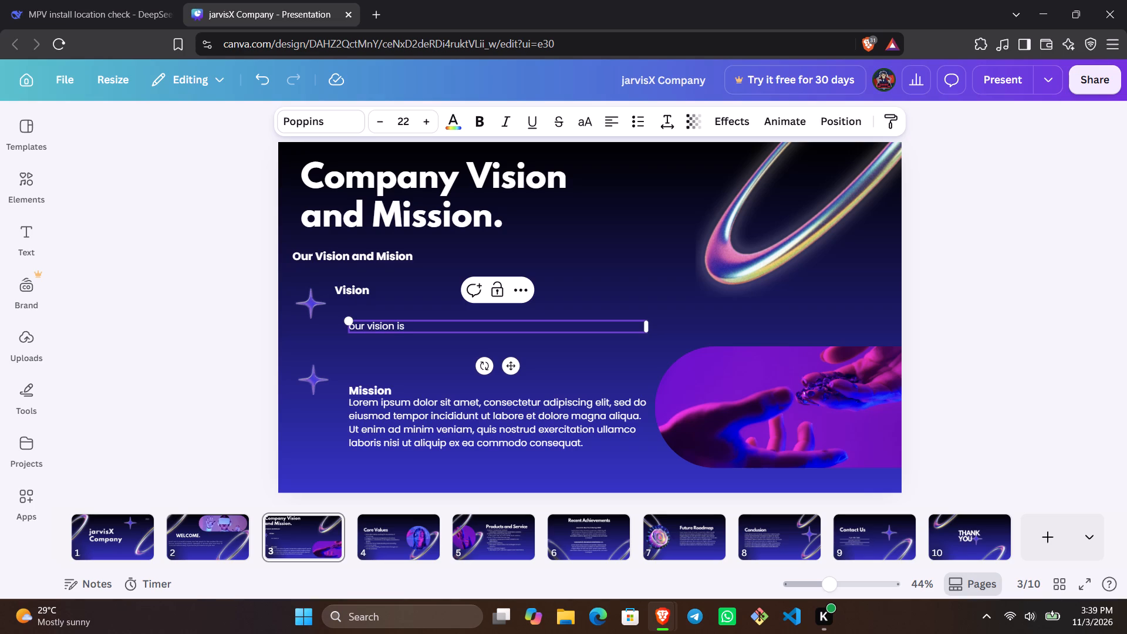
text(to)
key(space)
text(ma)
text(king mor)
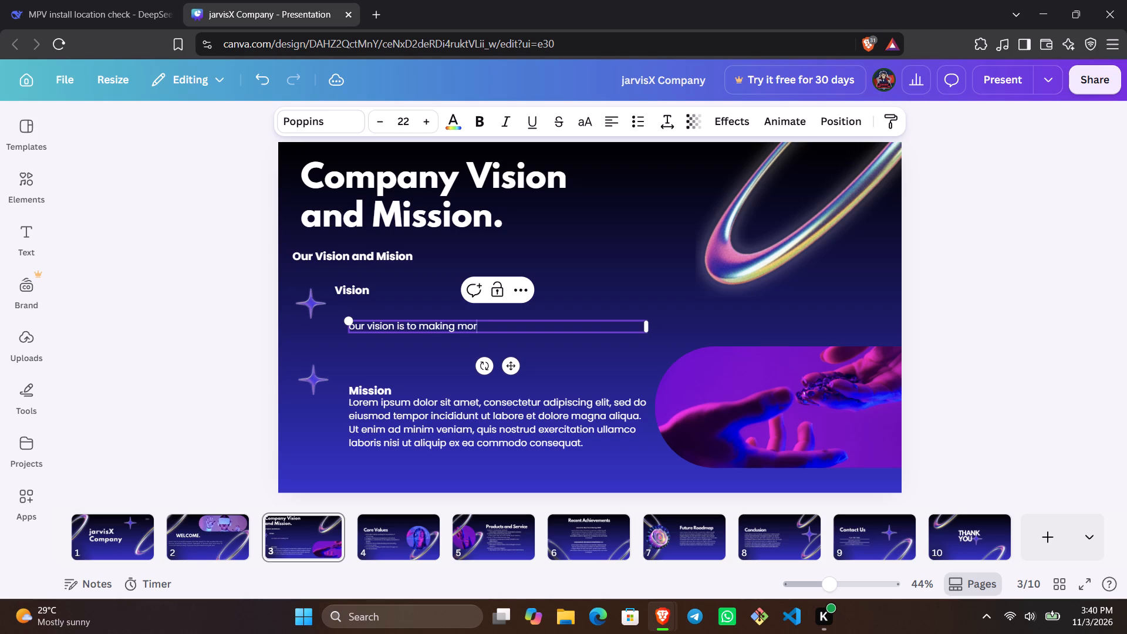
key(e)
key(BackSpace)
key(BackSpace)
key(BackSpace)
text(king)
key(BackSpace)
key(BackSpace)
key(BackSpace)
key(a)
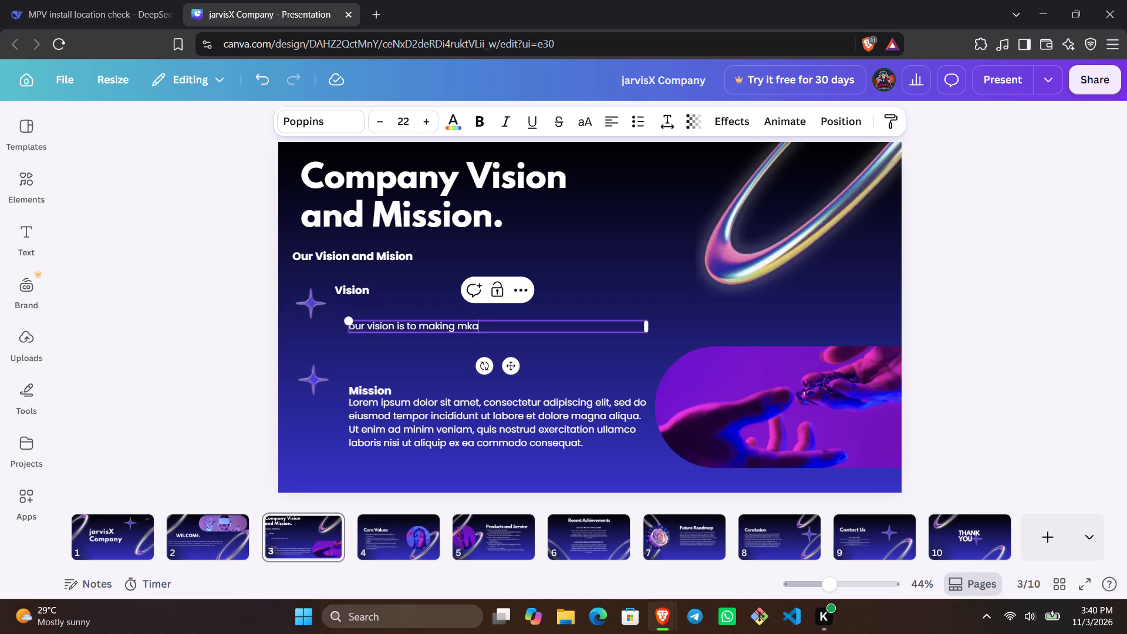
key(BackSpace)
key(BackSpace)
key(a)
text(king)
key(space)
text(jat)
key(r)
key(BackSpace)
key(BackSpace)
text(rvis)
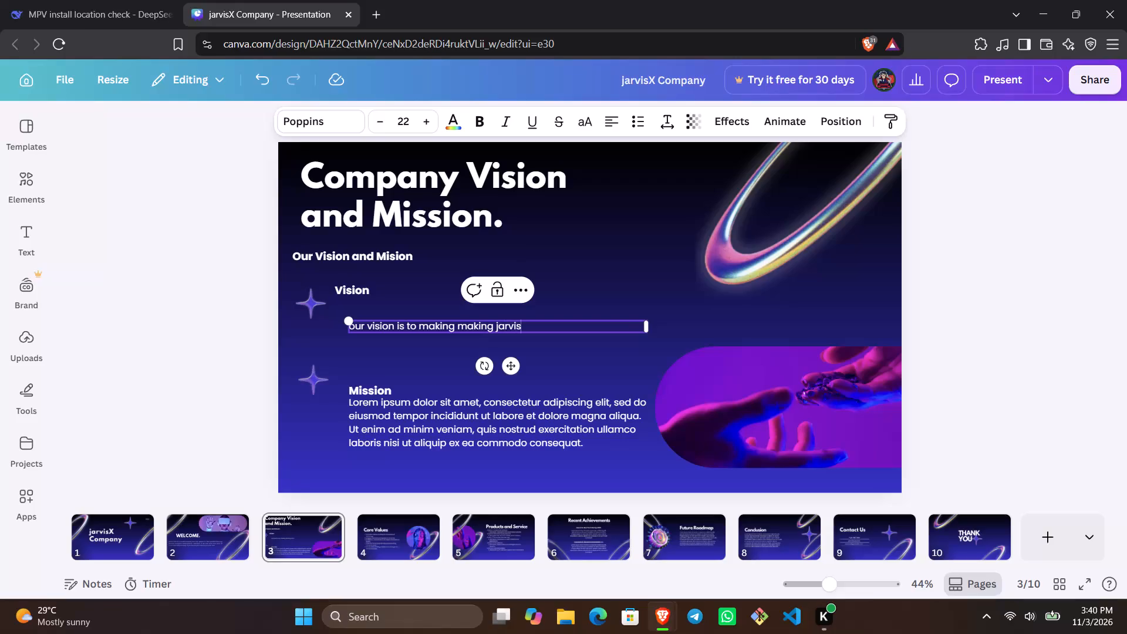
text(X tech model more accurate)
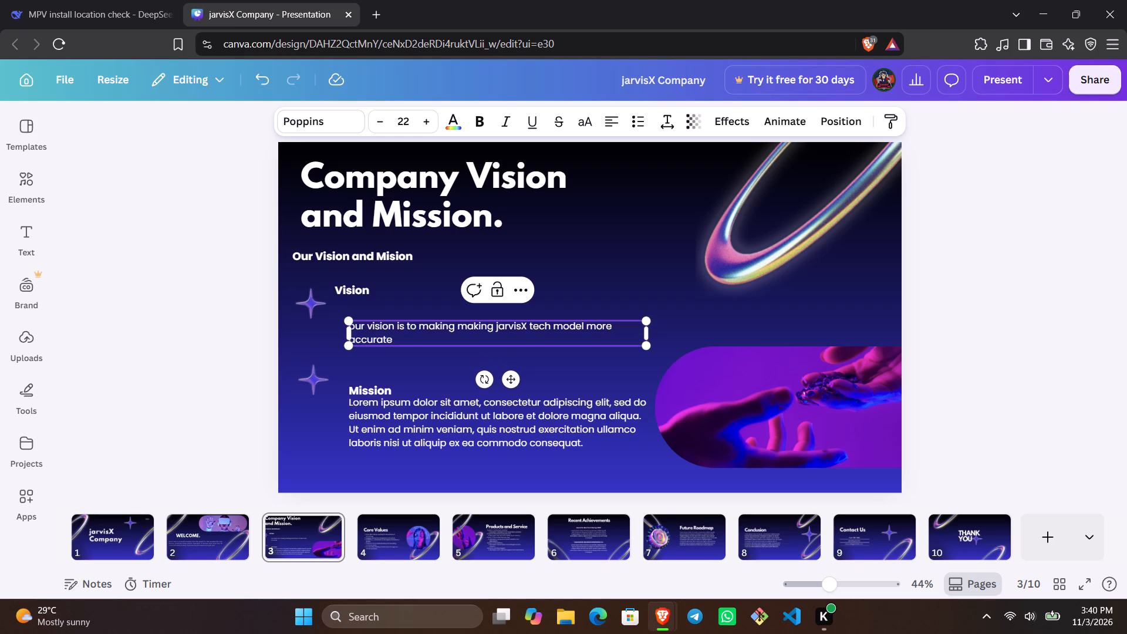
Delete the duplicated word "making" from the Vision paragraph.
click(467, 325)
key(Left)
key(Left)
key(BackSpace)
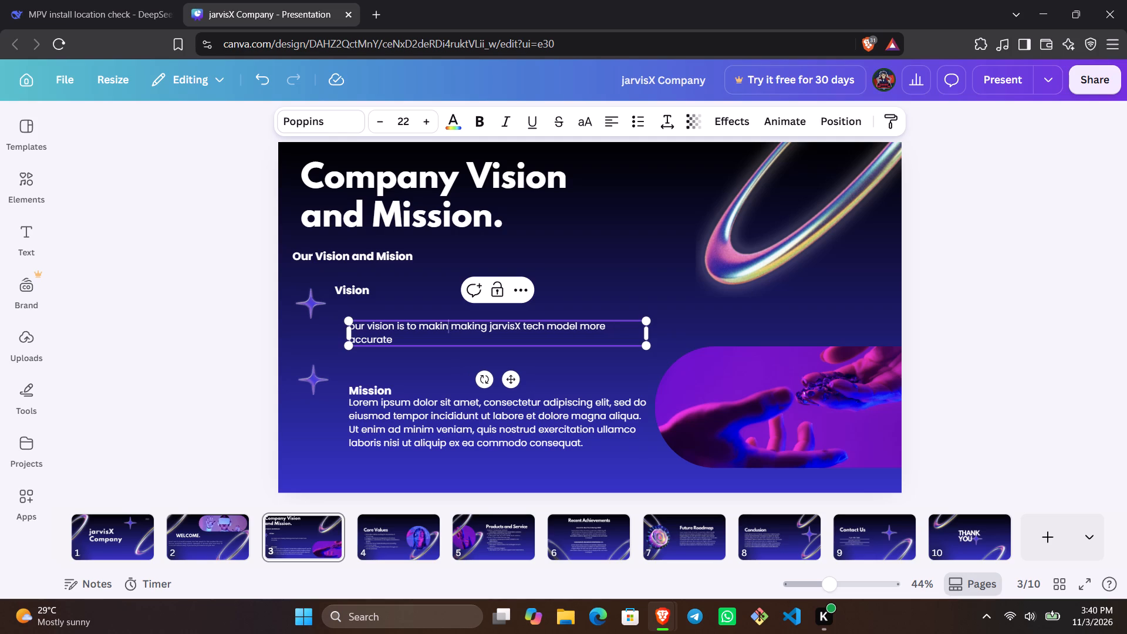
key(BackSpace)
key(BackSpace)
key(BackSpace)
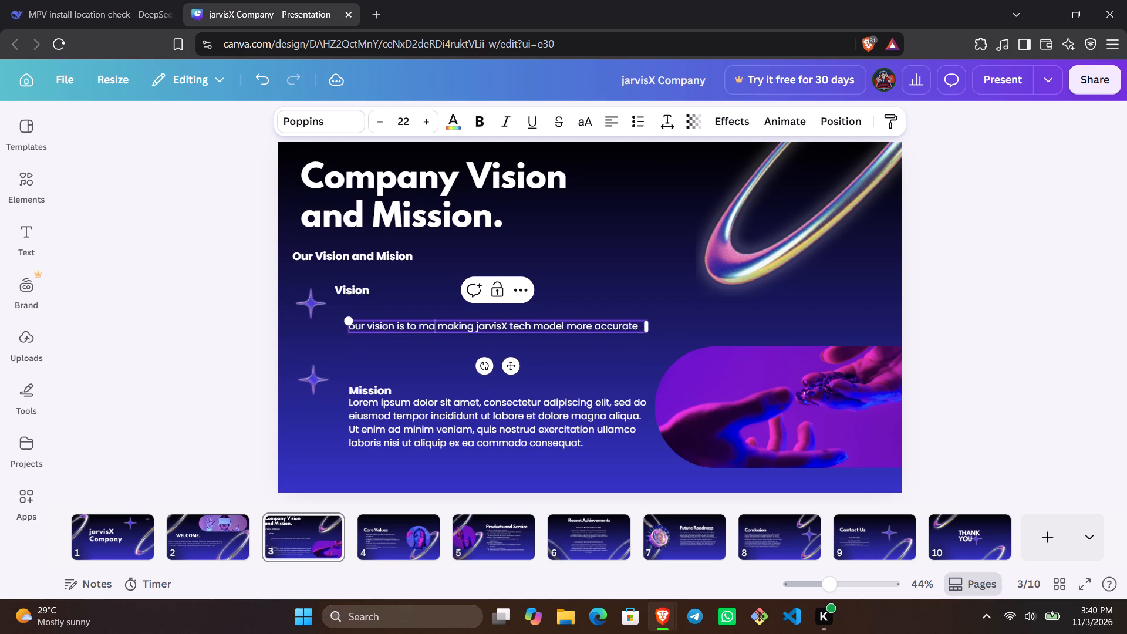
key(BackSpace)
key(BackSpace)
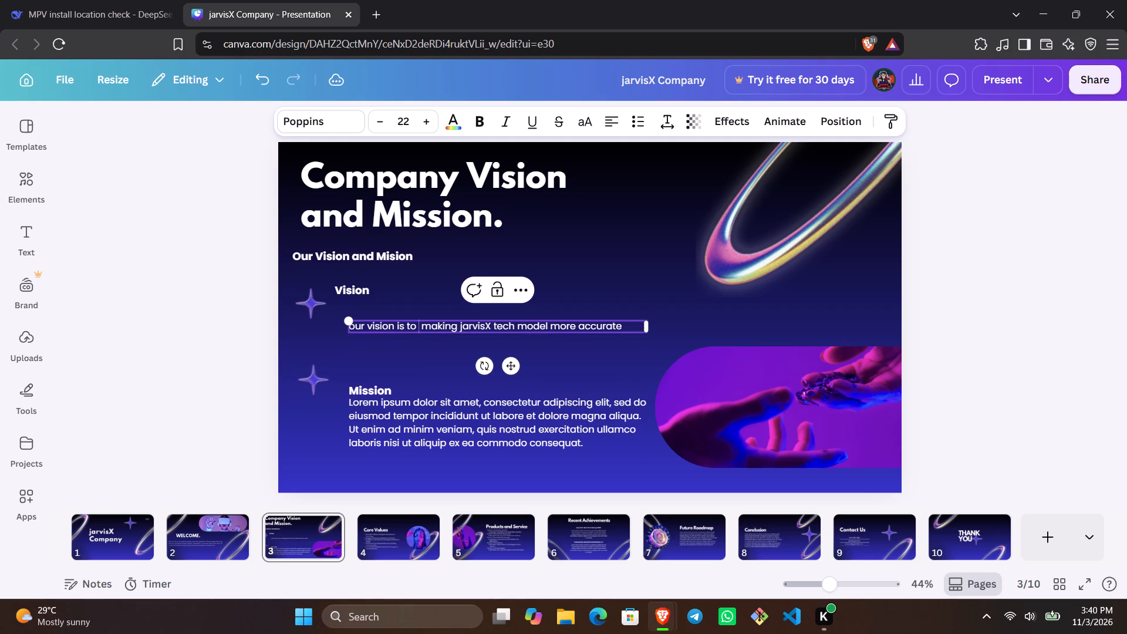
Extend the end of the Vision paragraph with "and more convenient", starting a new line after "and".
click(632, 325)
key(space)
key(space)
key(BackSpace)
key(space)
text(and)
key(space)
key(Return)
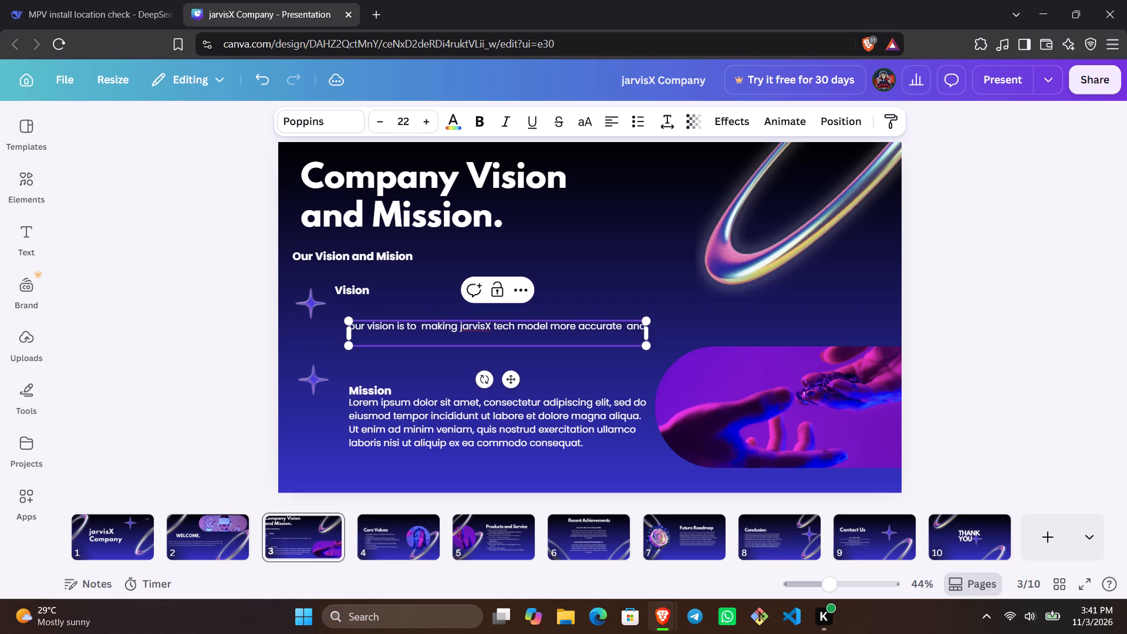
text(more)
key(space)
text(conc)
key(BackSpace)
text(veni)
text(ent)
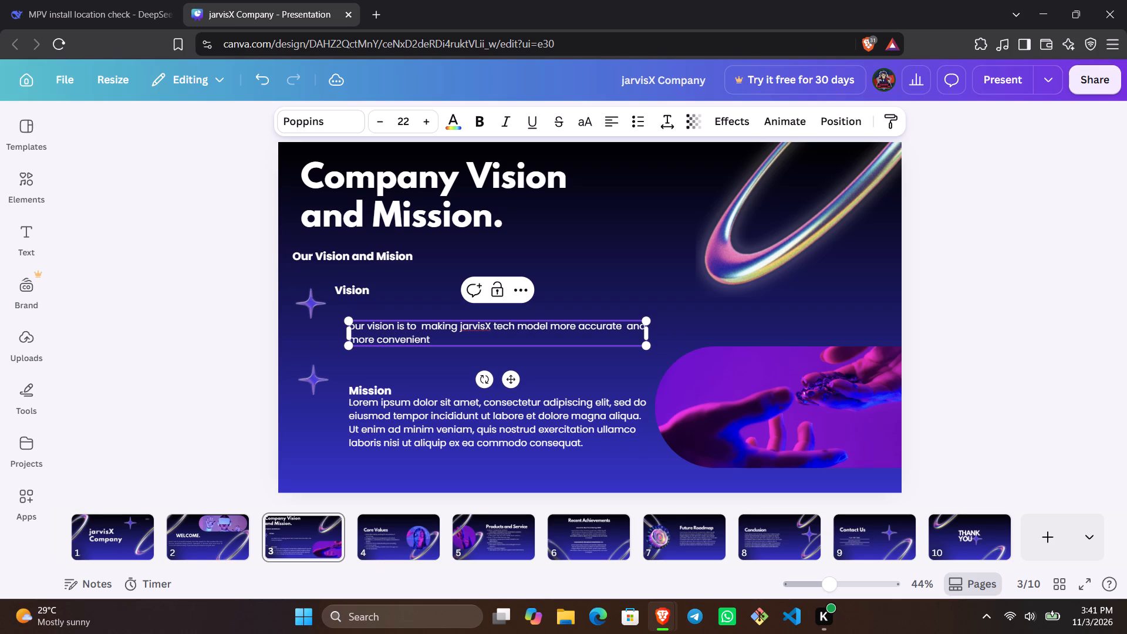
Move the Vision paragraph up and slightly left so it sits just below the "Vision" heading.
drag(488, 339, 482, 327)
click(431, 363)
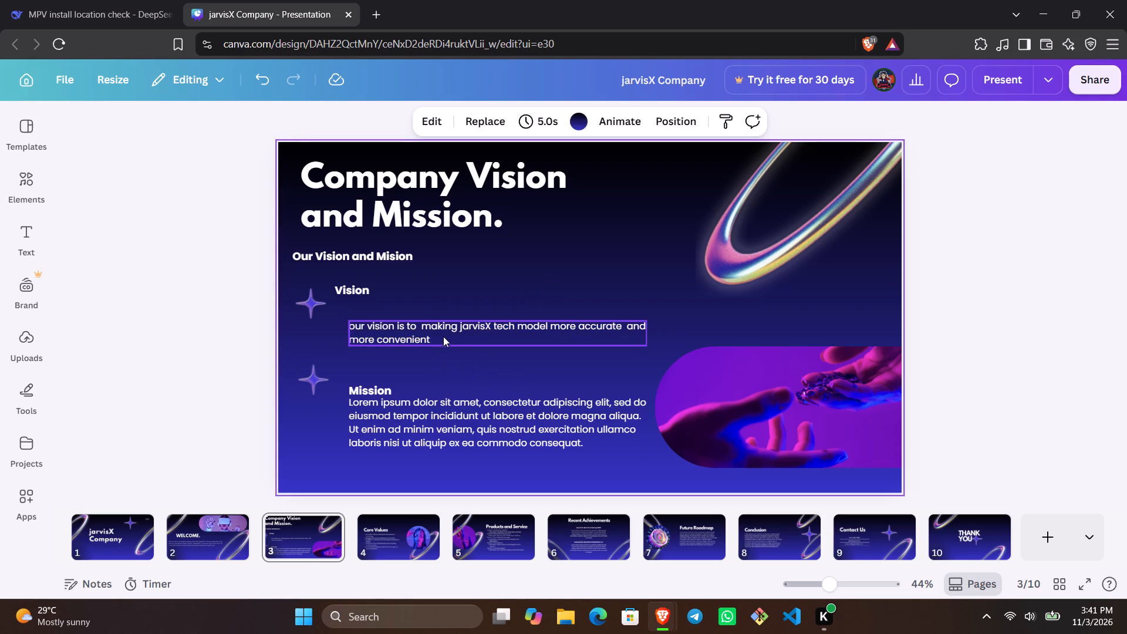
drag(448, 326, 445, 314)
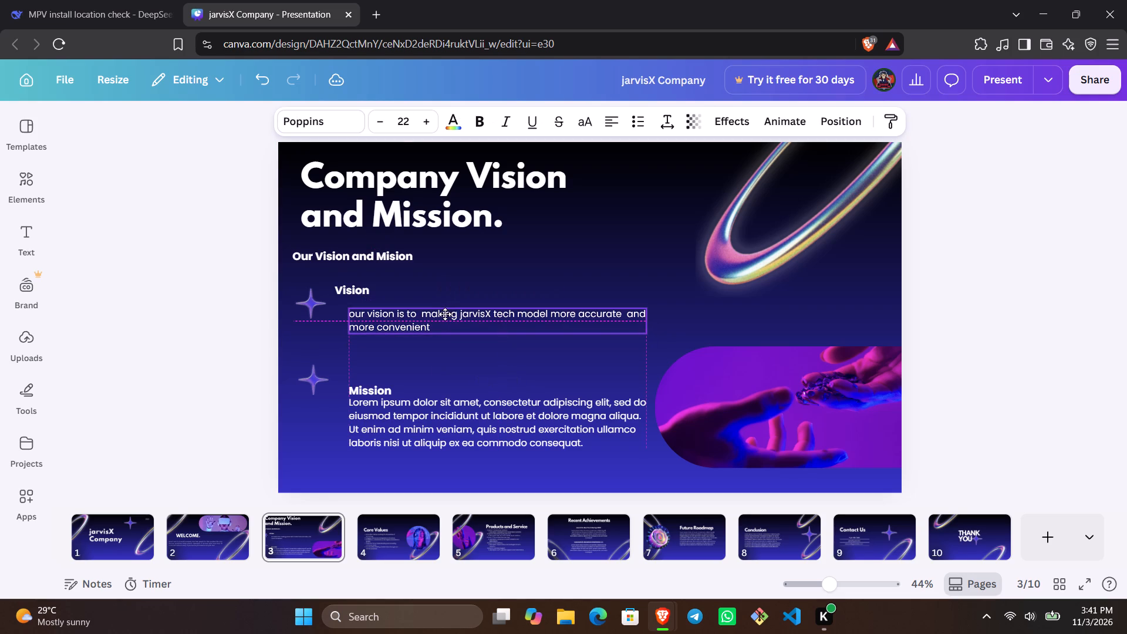
drag(445, 314, 440, 308)
click(441, 348)
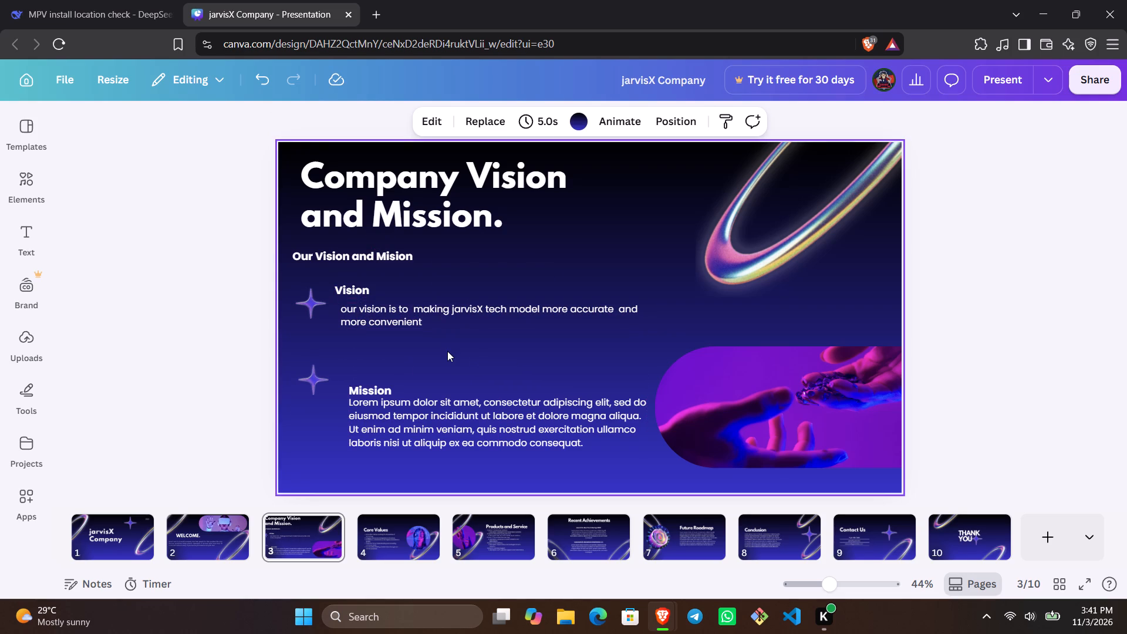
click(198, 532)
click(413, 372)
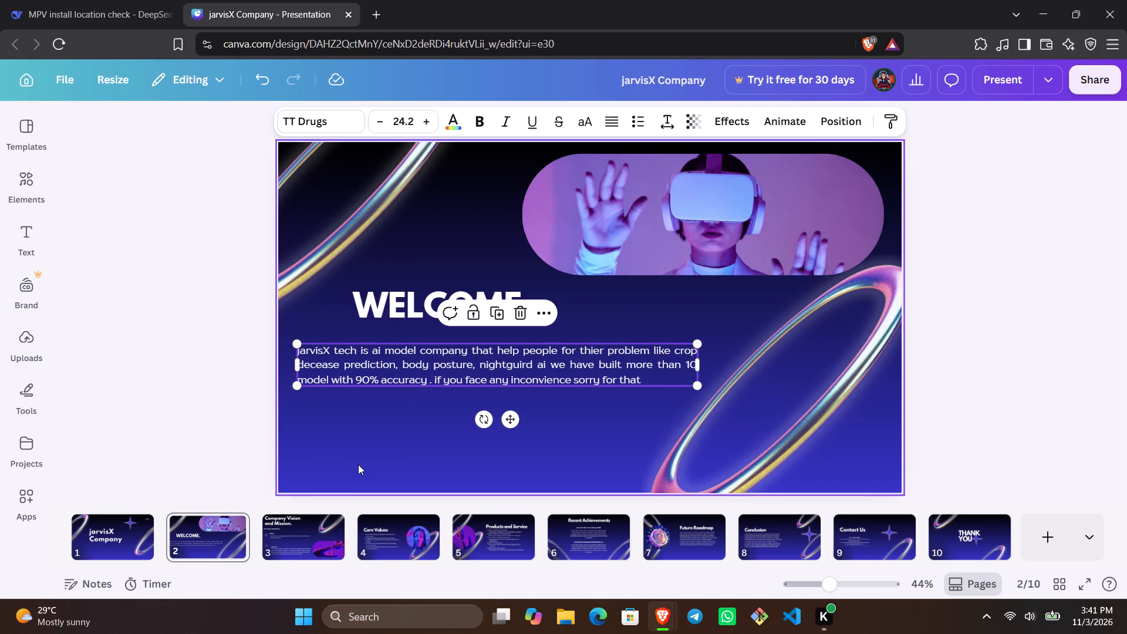
On slide 3, move the "Mission" heading and its placeholder paragraph up and left, aligning both with the "Vision" heading above.
click(301, 530)
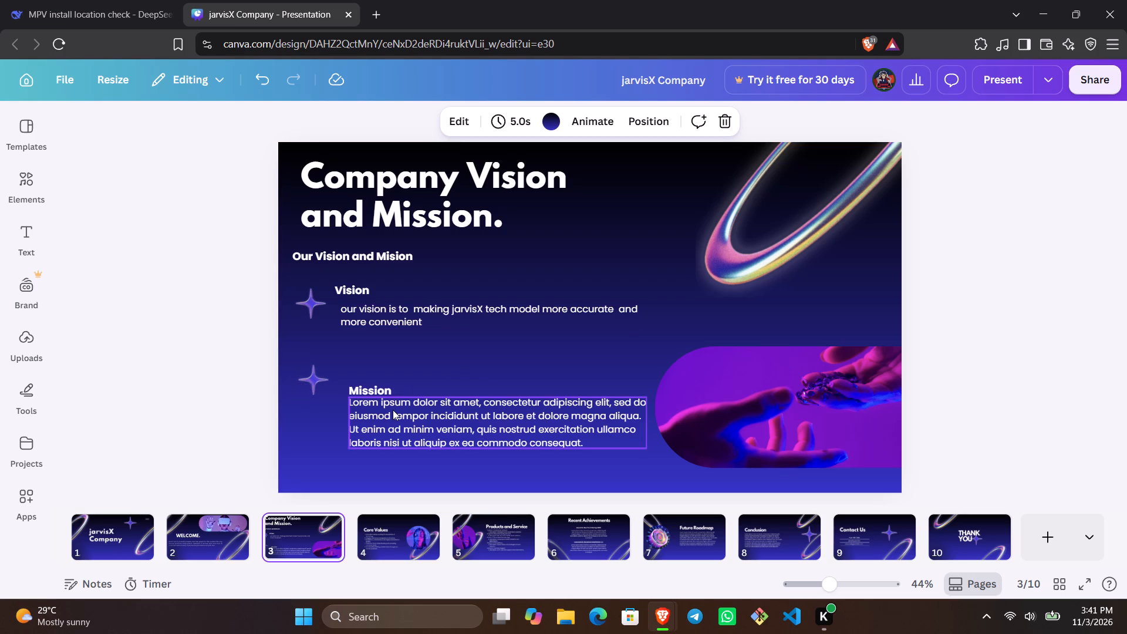
drag(373, 387, 349, 366)
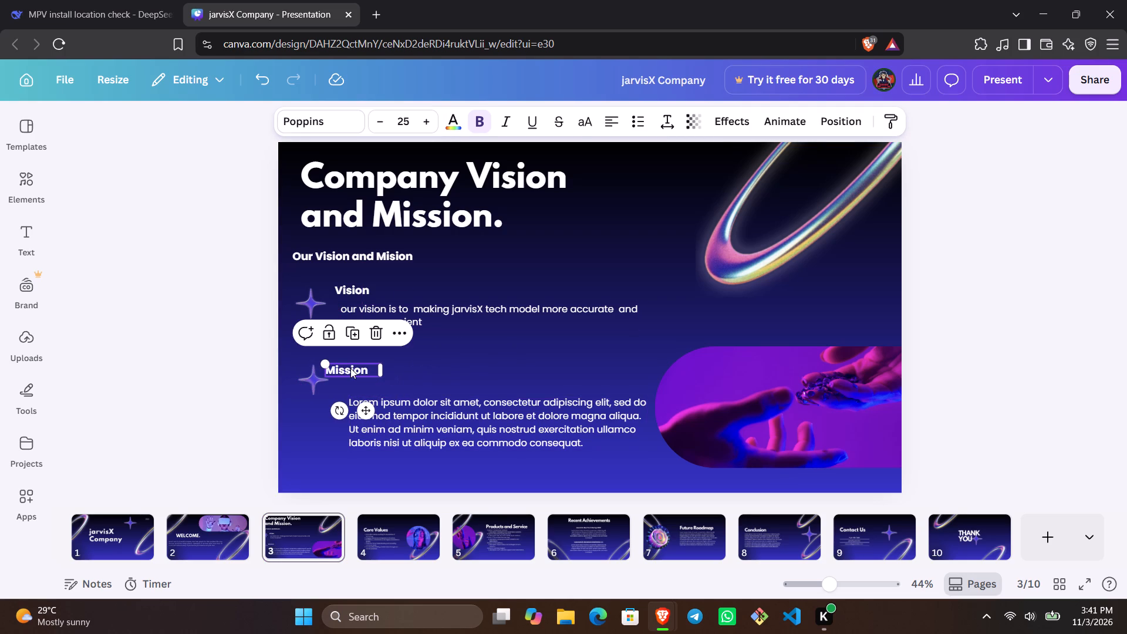
drag(351, 368, 361, 367)
click(452, 375)
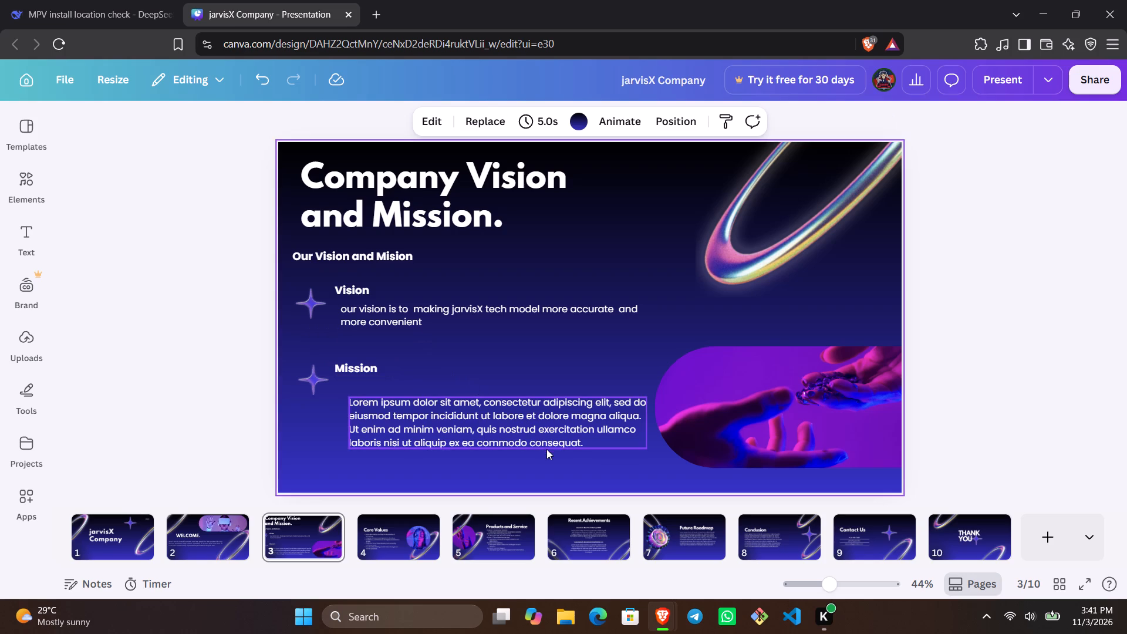
drag(495, 420, 482, 410)
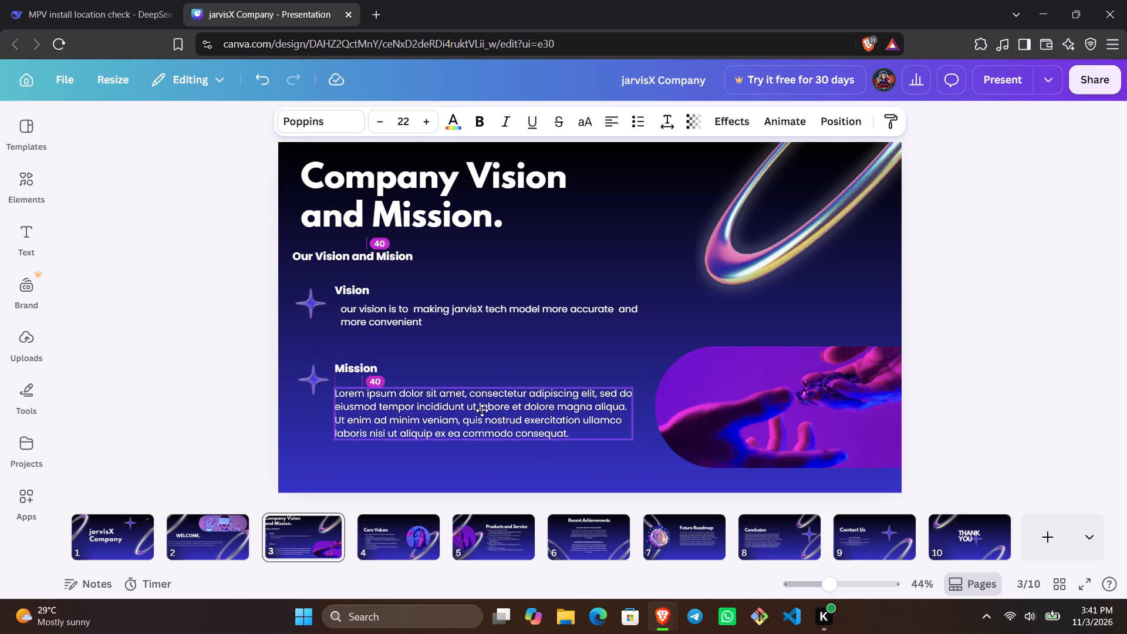
drag(482, 410, 481, 410)
click(572, 427)
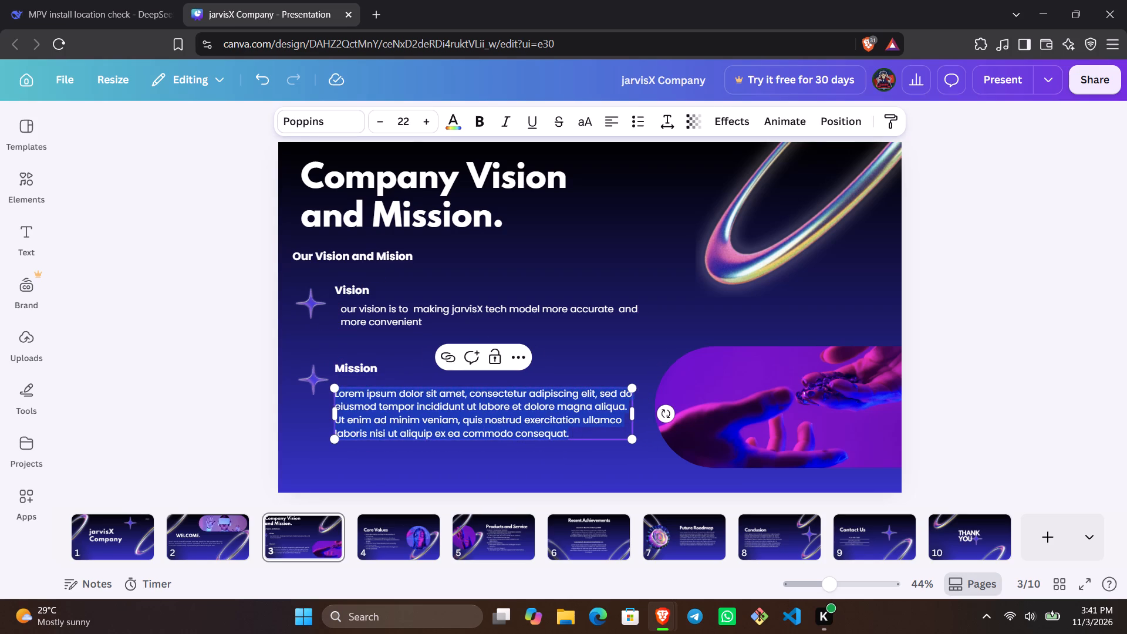
click(572, 427)
key(BackSpace)
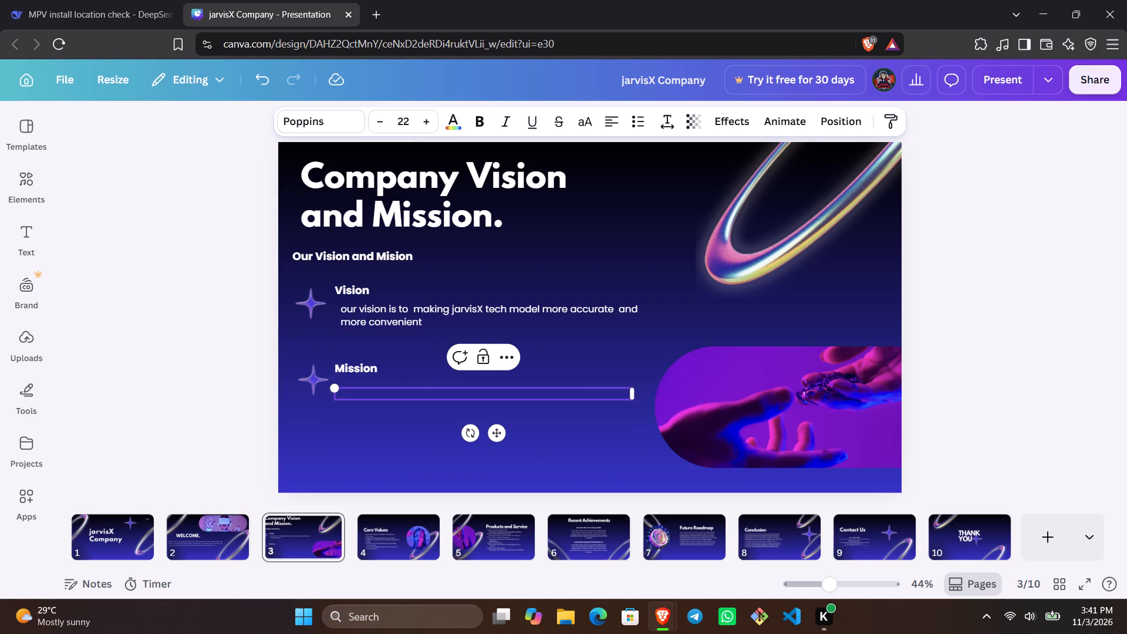
text(our mission)
key(space)
text(is to make india own)
key(space)
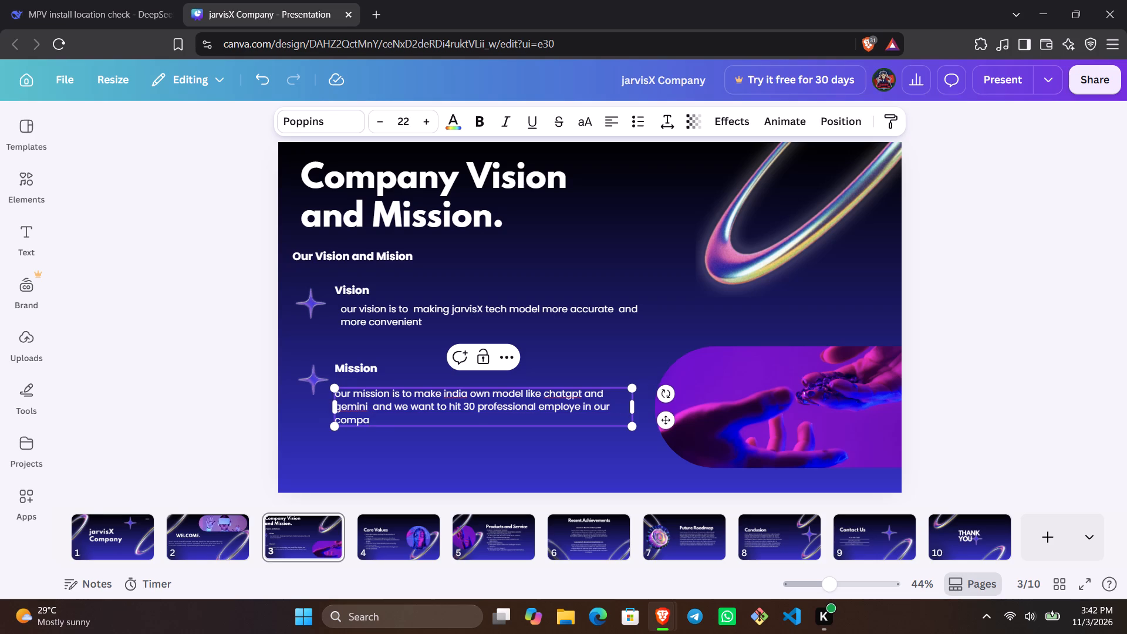
text(ny)
click(521, 452)
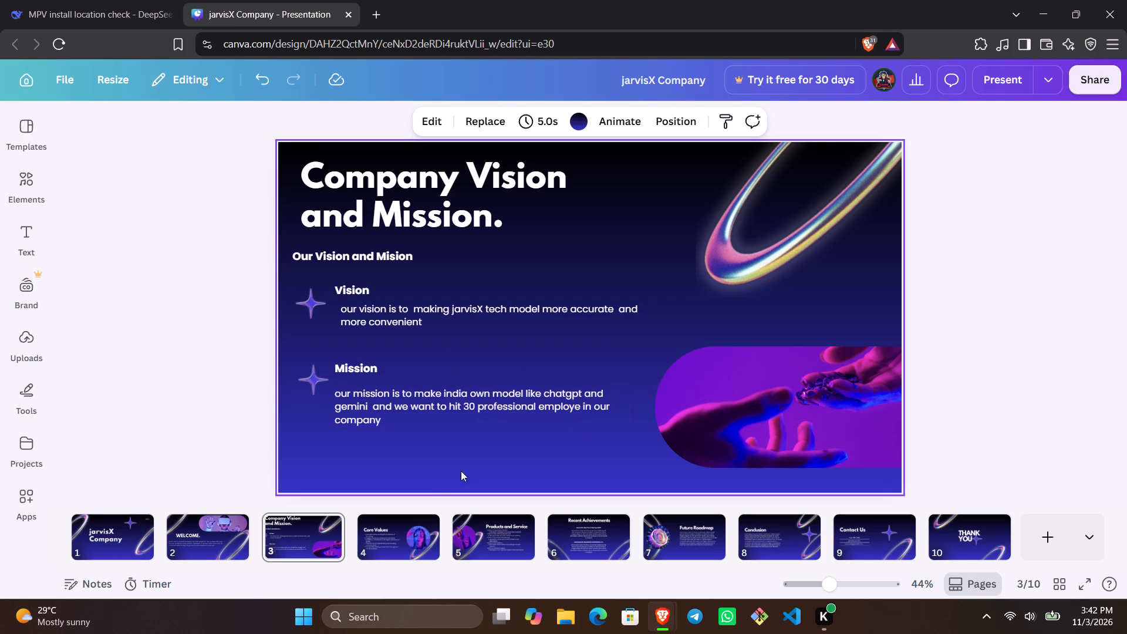
click(441, 481)
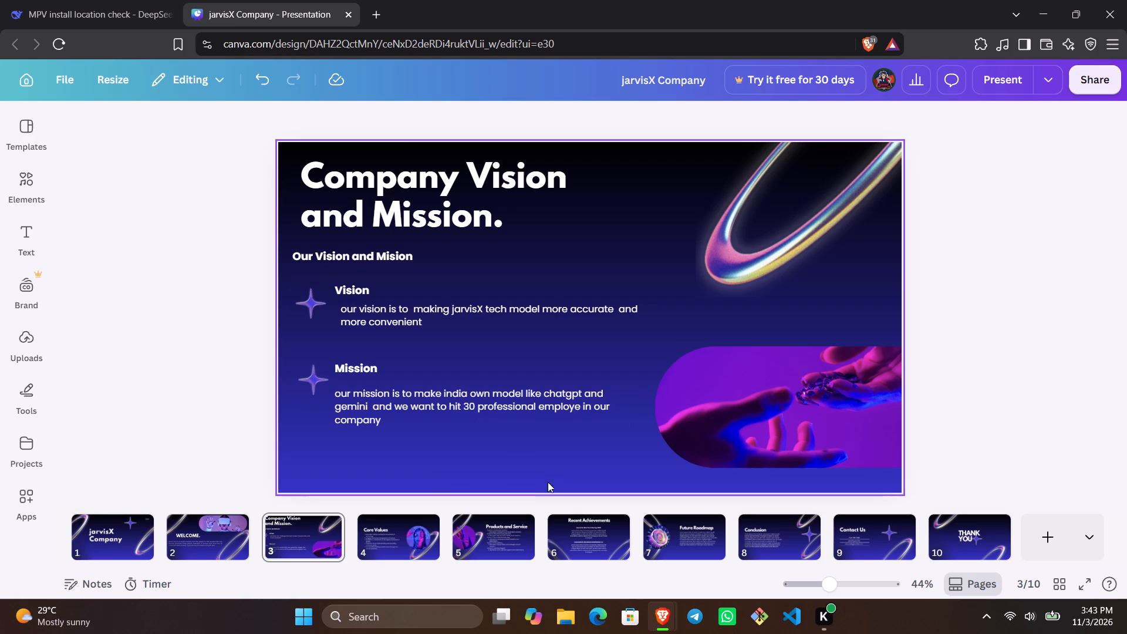
On slide 4, move the "Core Values" heading up and slightly left, leaving more space above the bulleted list.
click(396, 541)
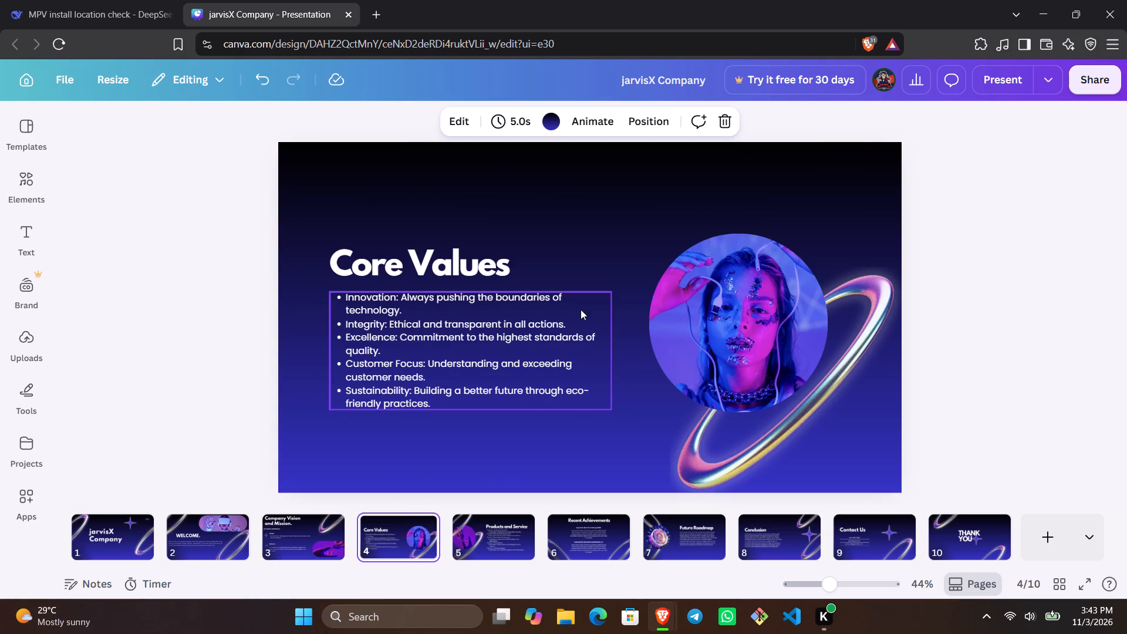
drag(470, 268, 446, 255)
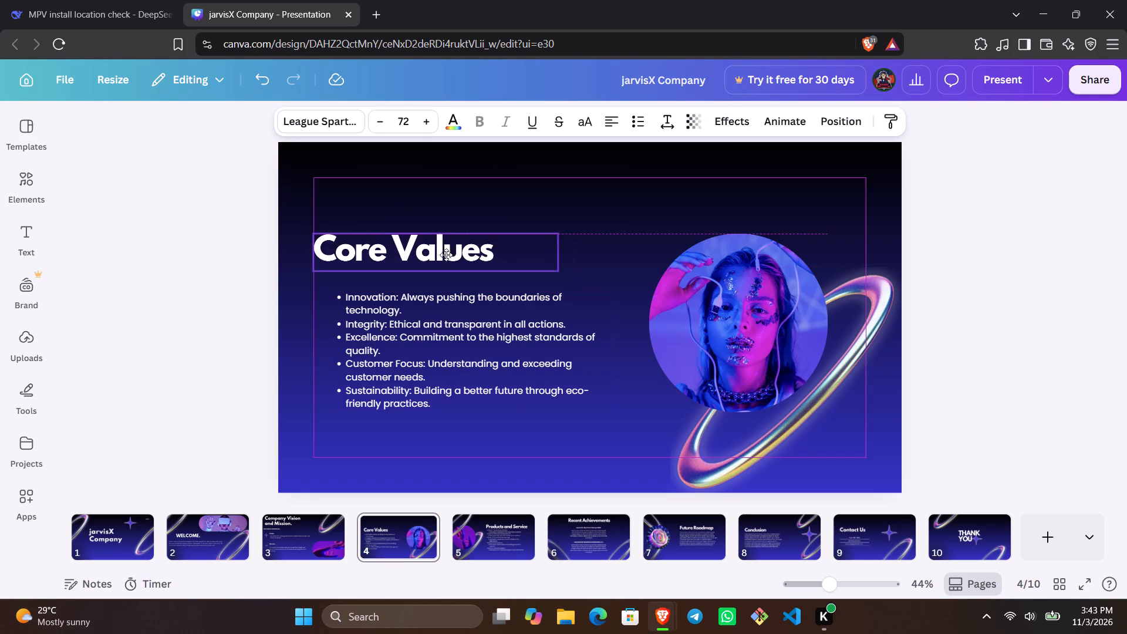
drag(446, 255, 446, 217)
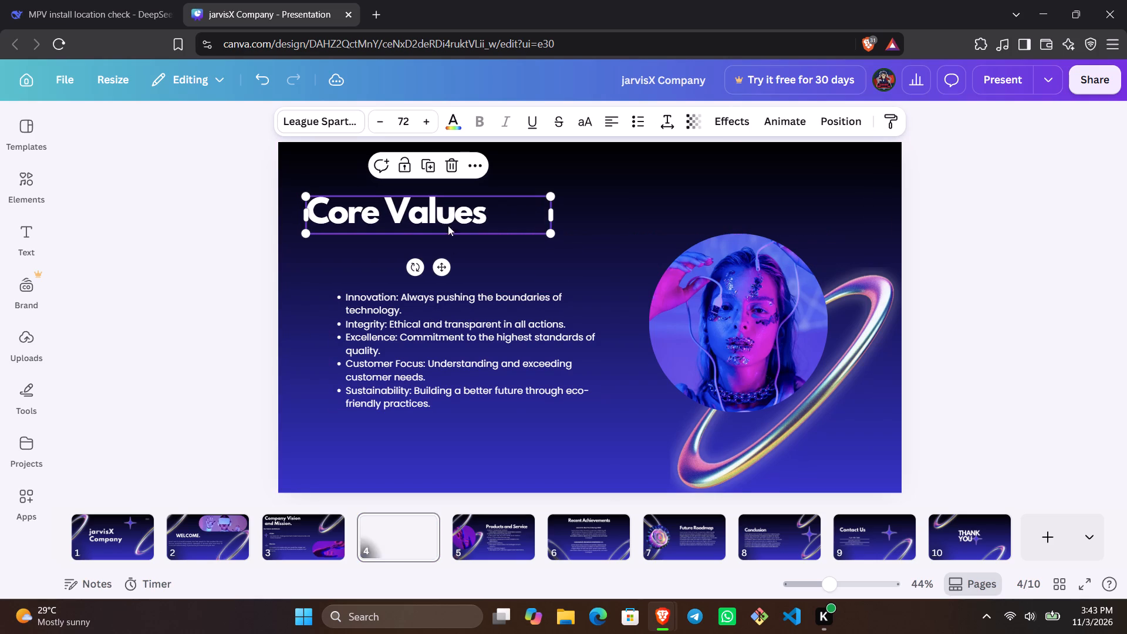
On slide 3, move the hands image behind the Vision and Mission text and enlarge it across most of the slide's width.
click(307, 541)
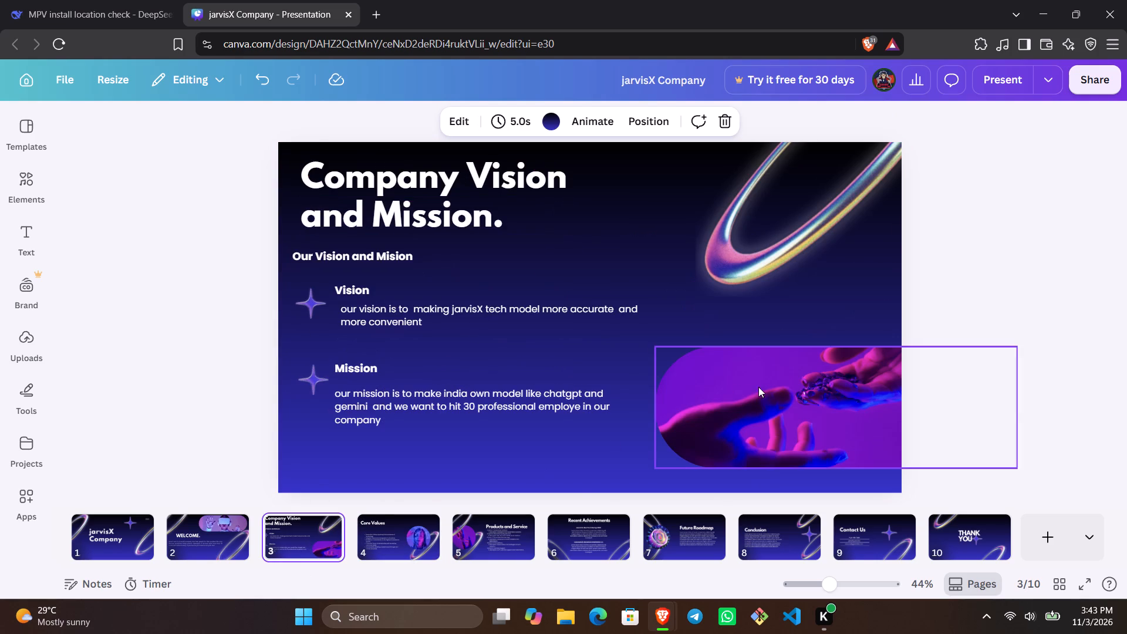
drag(758, 387, 385, 320)
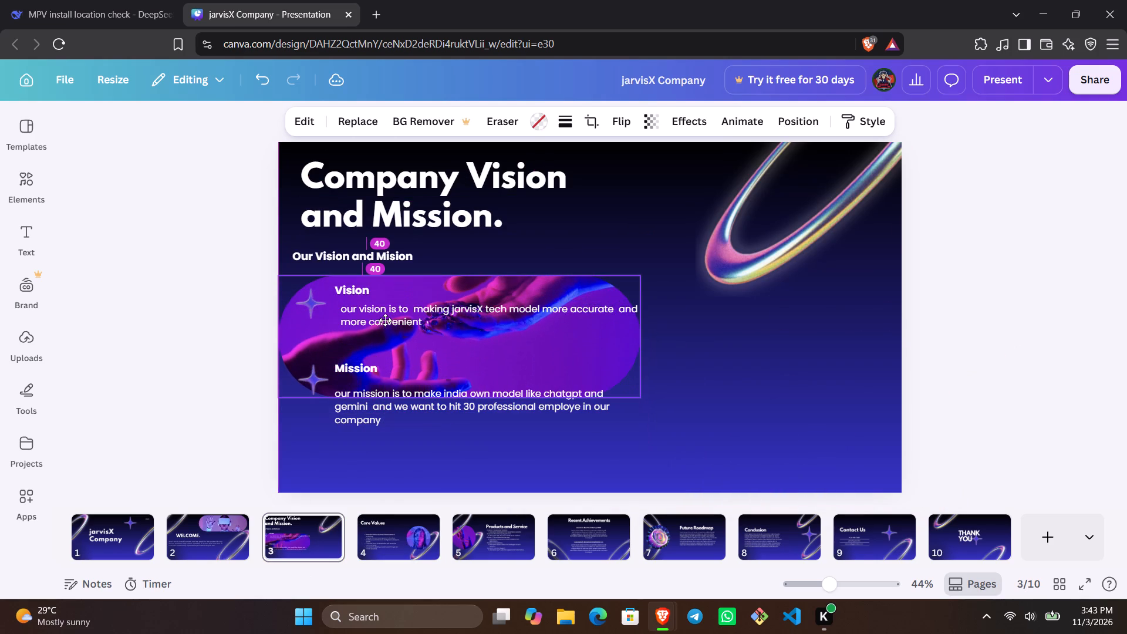
drag(385, 320, 376, 316)
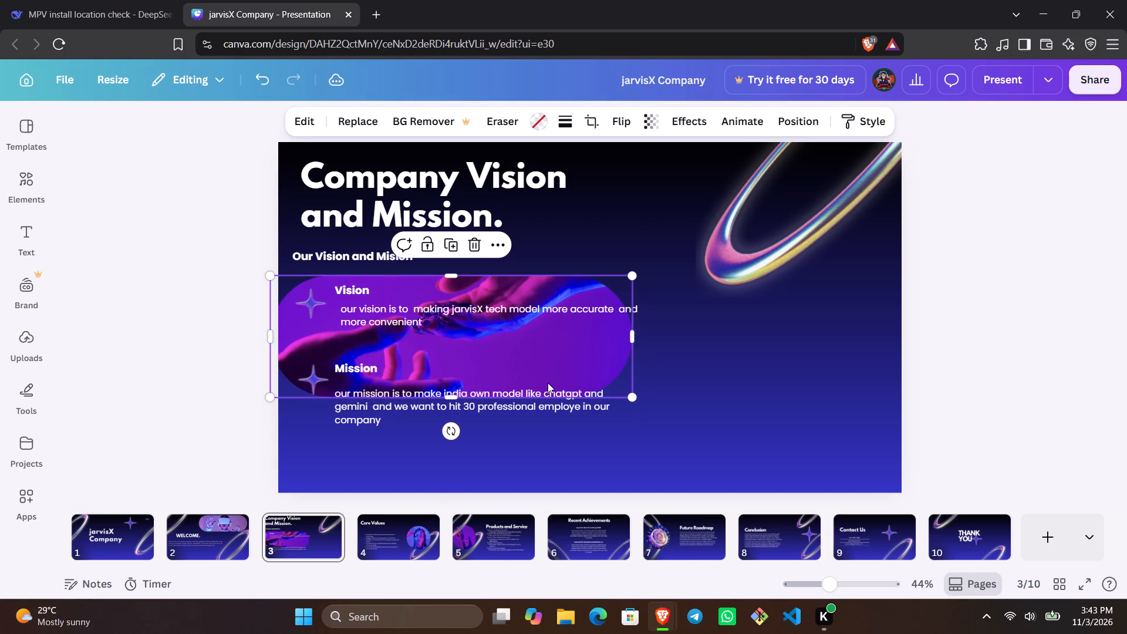
drag(636, 395, 800, 510)
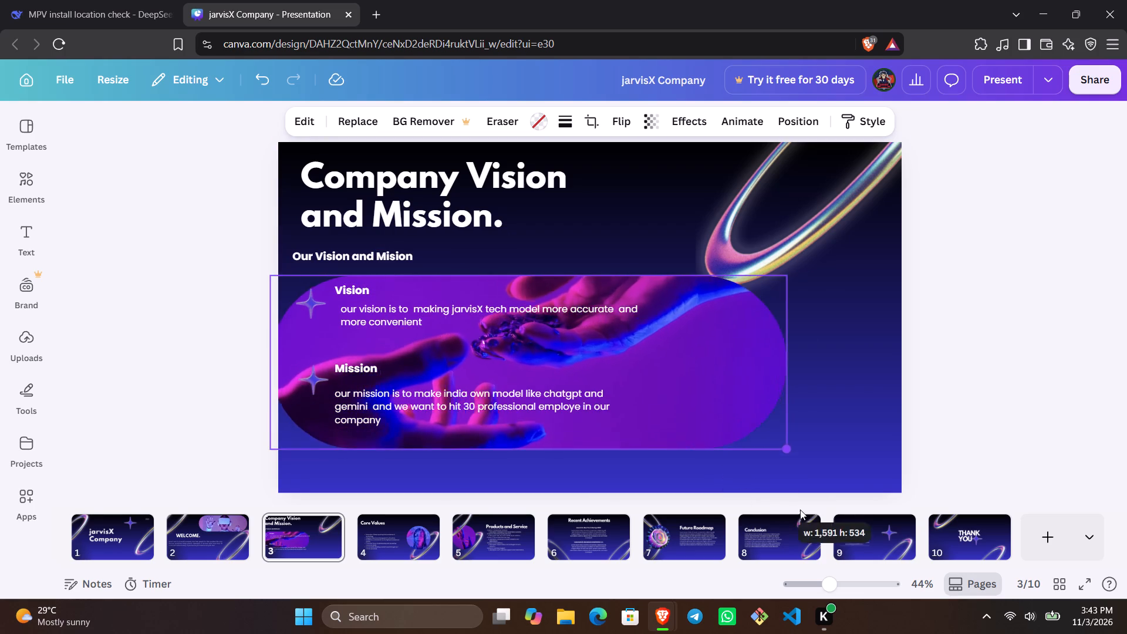
drag(800, 510, 839, 528)
drag(743, 425, 740, 414)
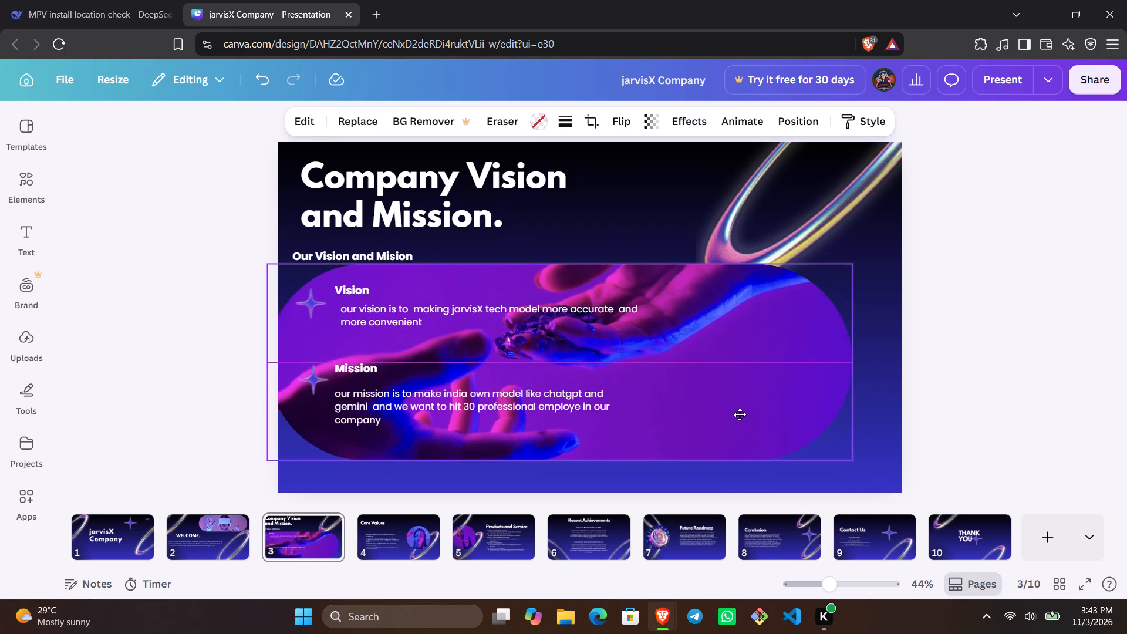
drag(740, 414, 748, 419)
Move the glowing ring graphic in the slide's upper right corner further up, clear of the hands image.
drag(783, 215, 776, 184)
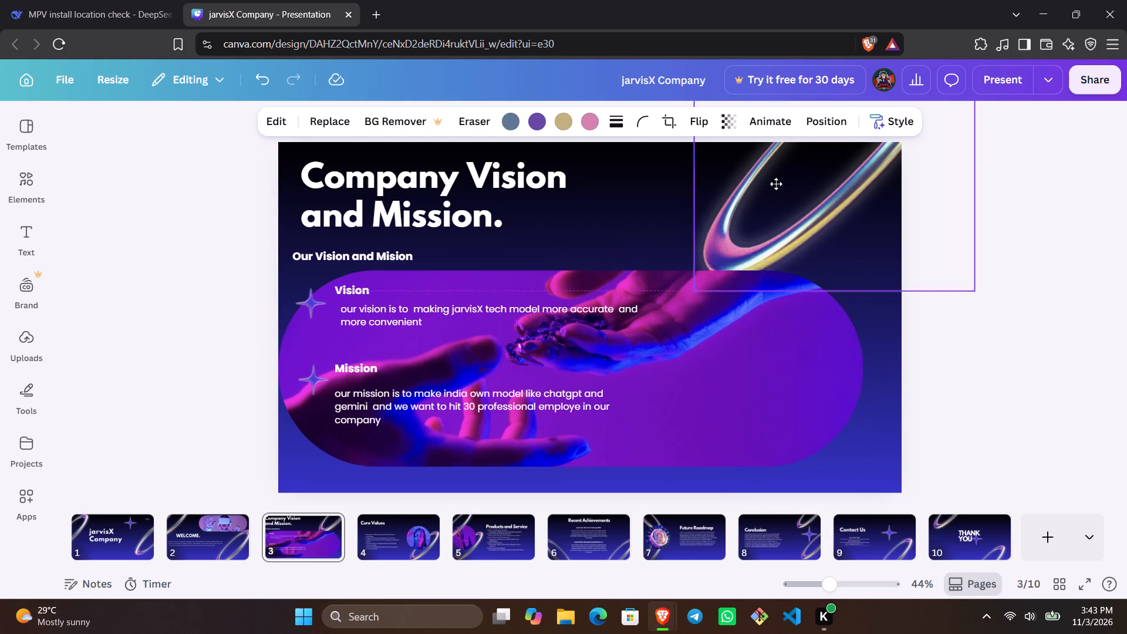
drag(776, 184, 789, 159)
Shrink the hands image to about half its width and place it in slide 3's lower right corner, clear of the text and overhanging the edge.
drag(750, 372, 770, 358)
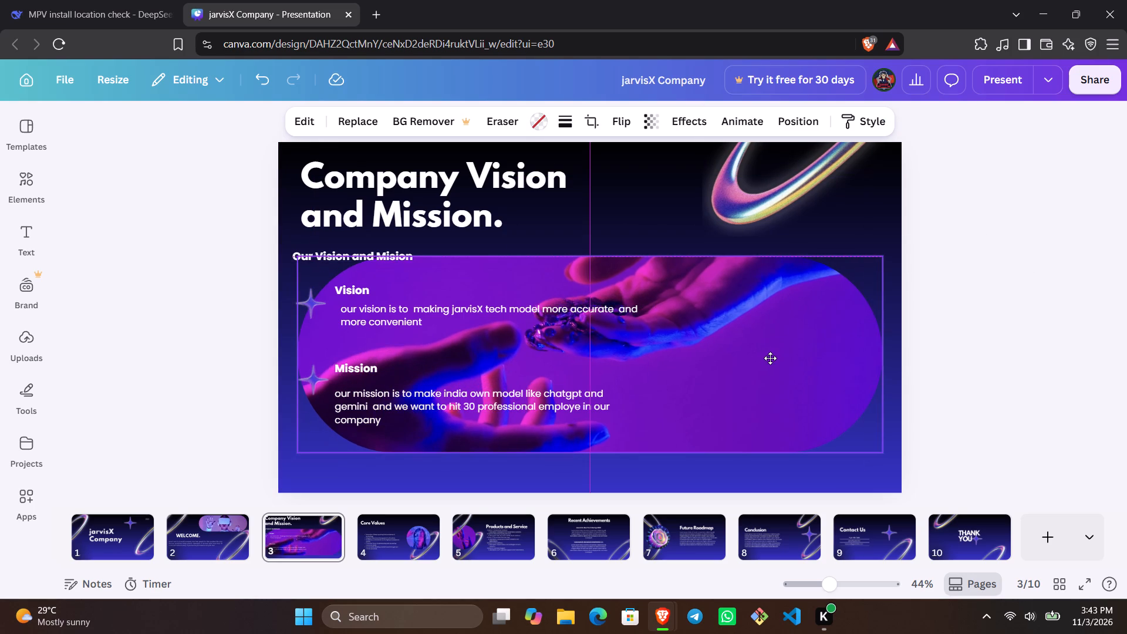
drag(770, 358, 771, 358)
drag(748, 461, 738, 456)
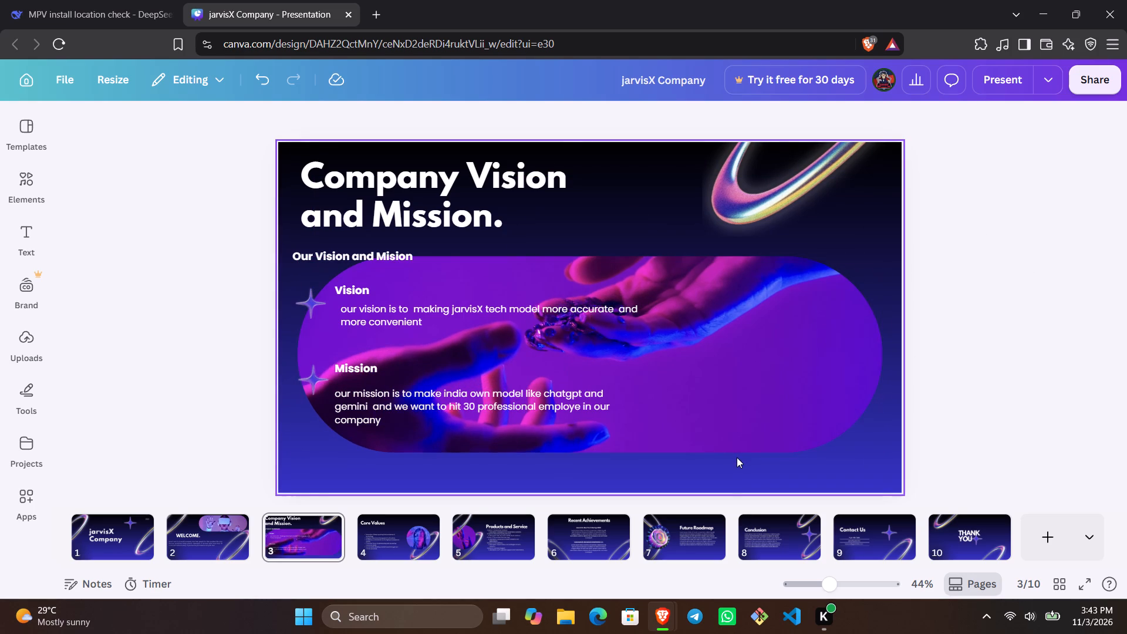
drag(716, 343, 663, 250)
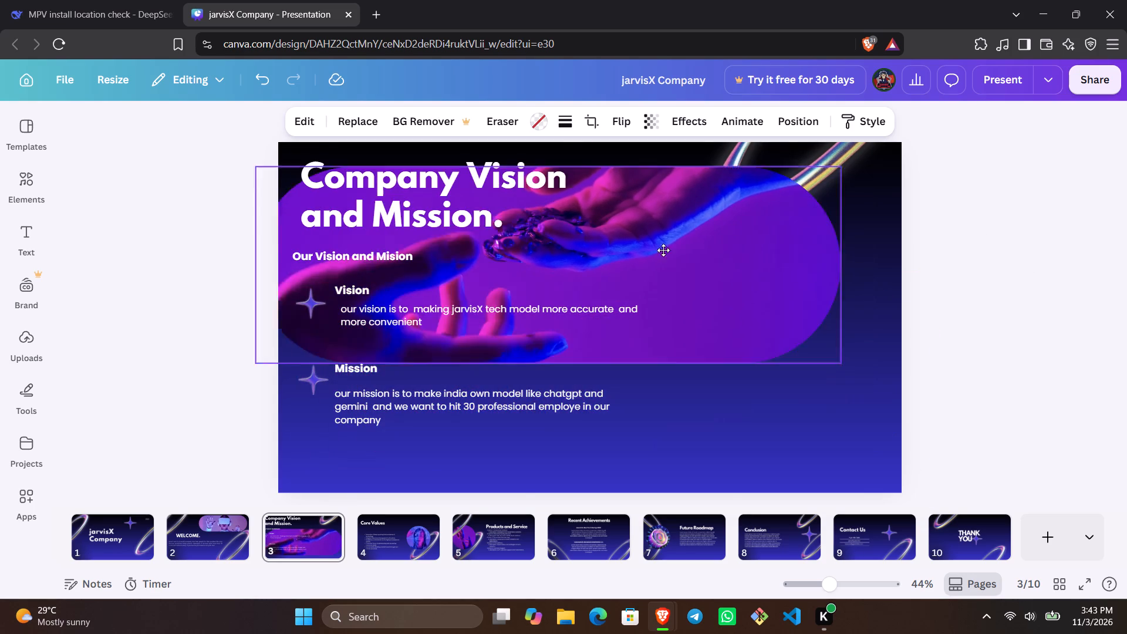
drag(663, 250, 660, 288)
drag(829, 396, 798, 367)
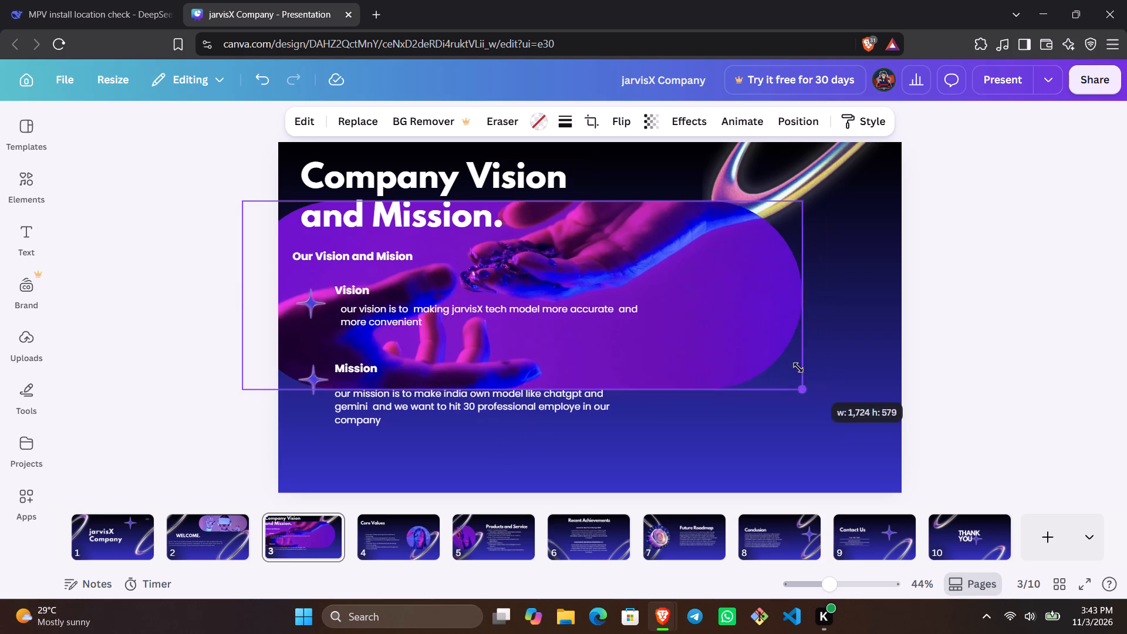
drag(798, 367, 633, 271)
drag(529, 271, 818, 352)
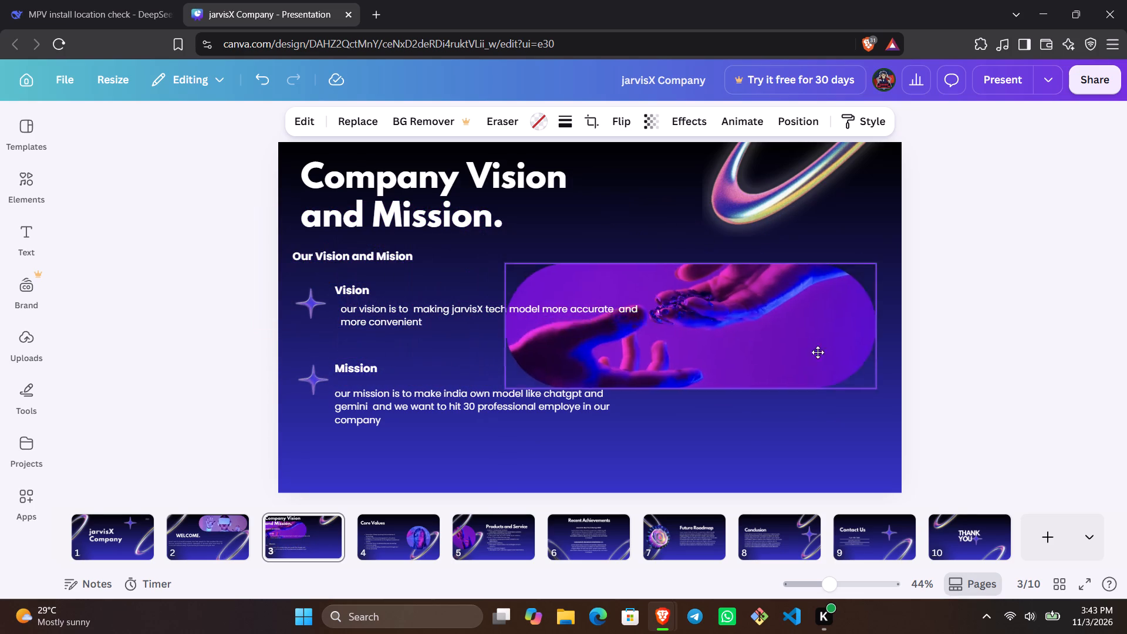
drag(818, 352, 684, 318)
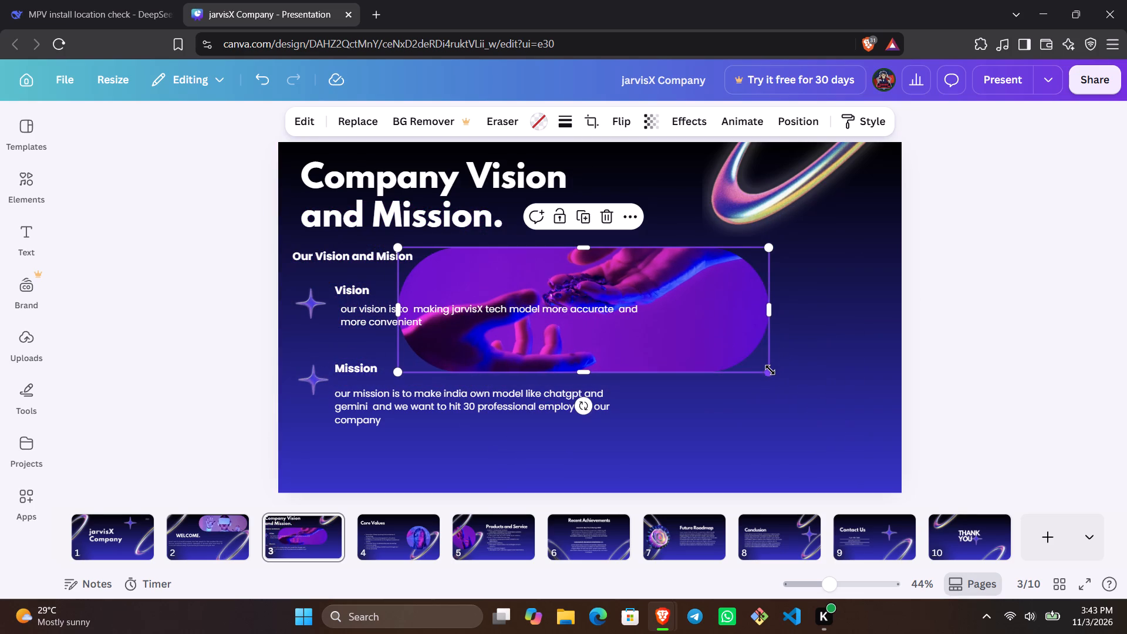
drag(770, 370, 719, 335)
drag(653, 329, 799, 437)
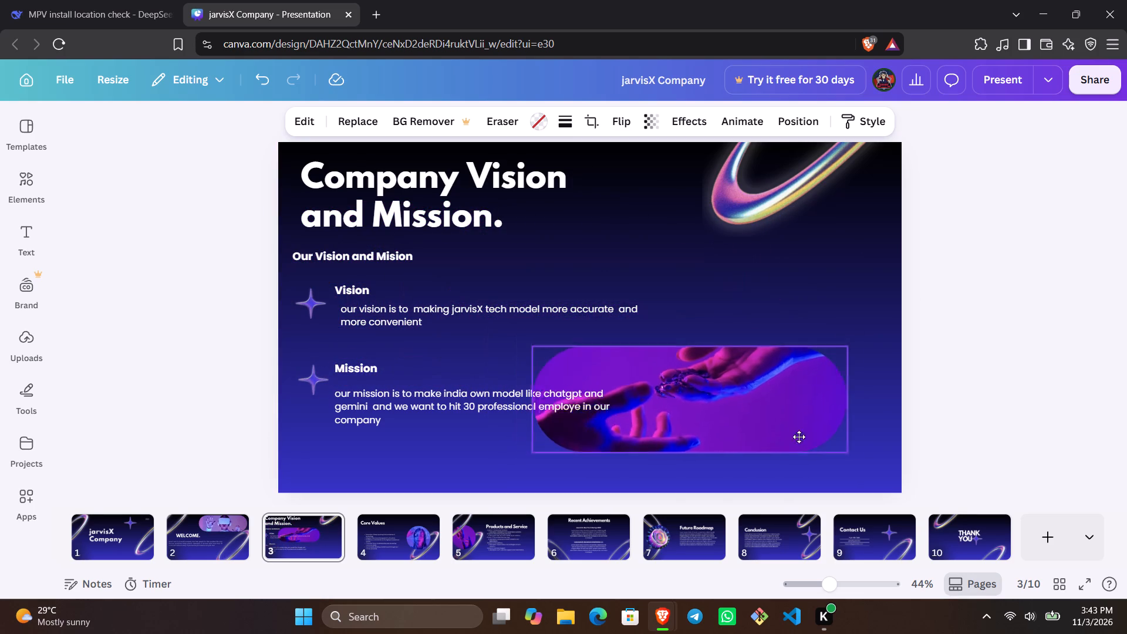
drag(799, 437, 831, 393)
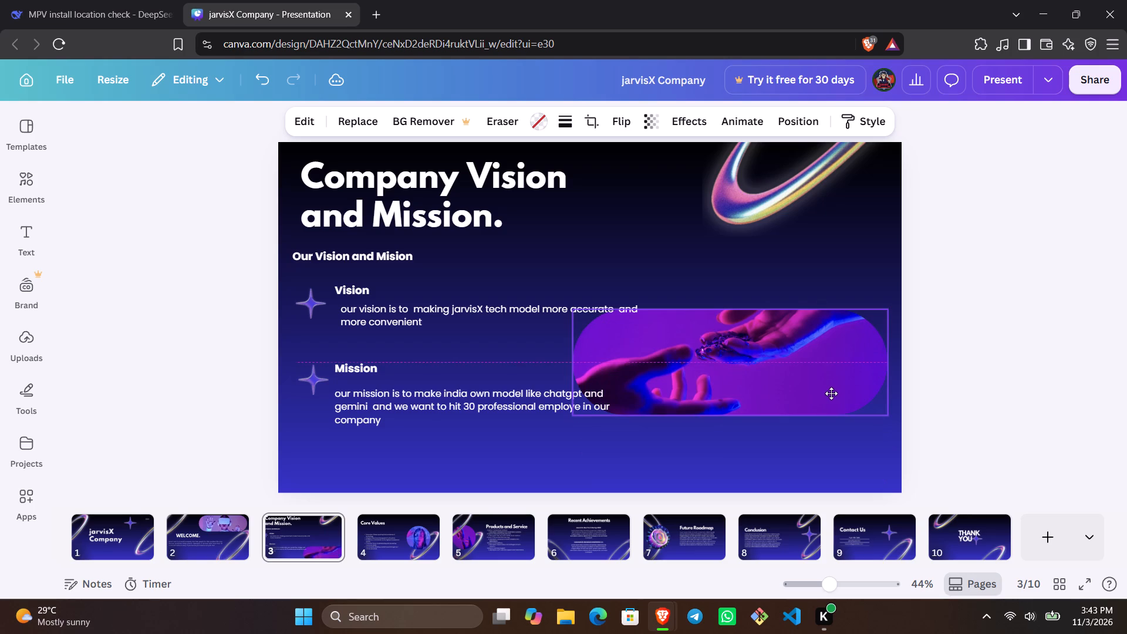
drag(831, 393, 878, 467)
click(734, 255)
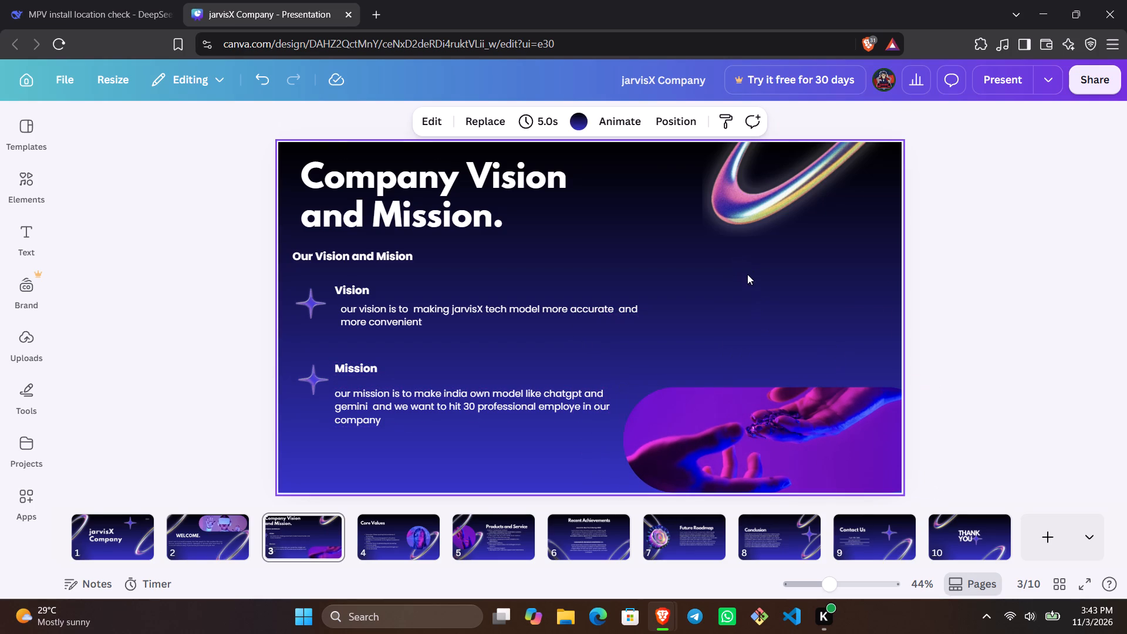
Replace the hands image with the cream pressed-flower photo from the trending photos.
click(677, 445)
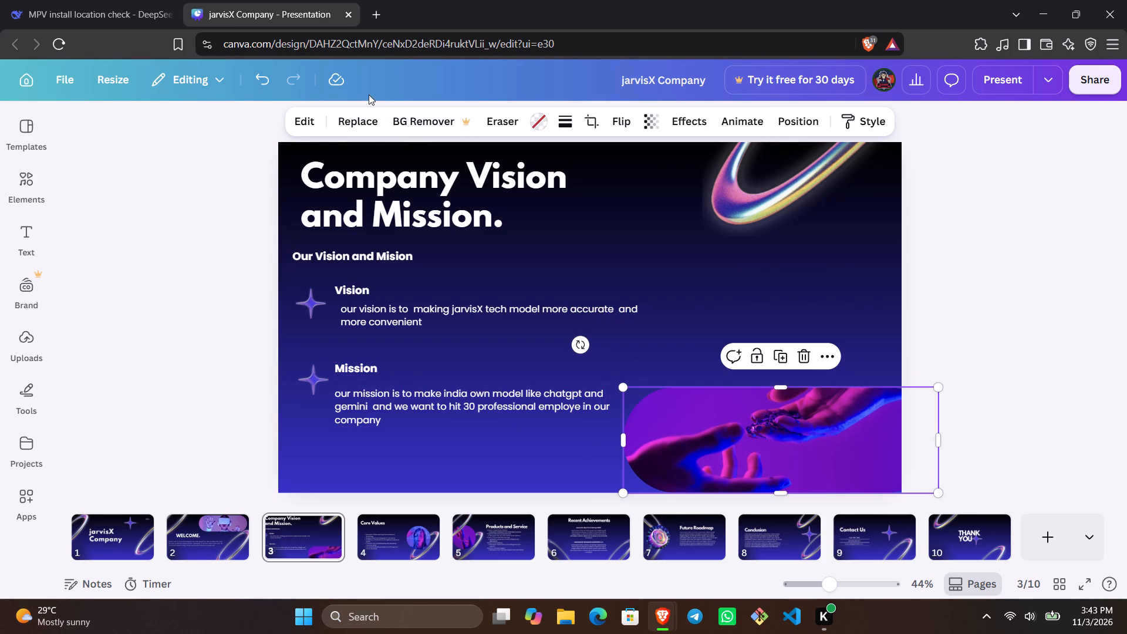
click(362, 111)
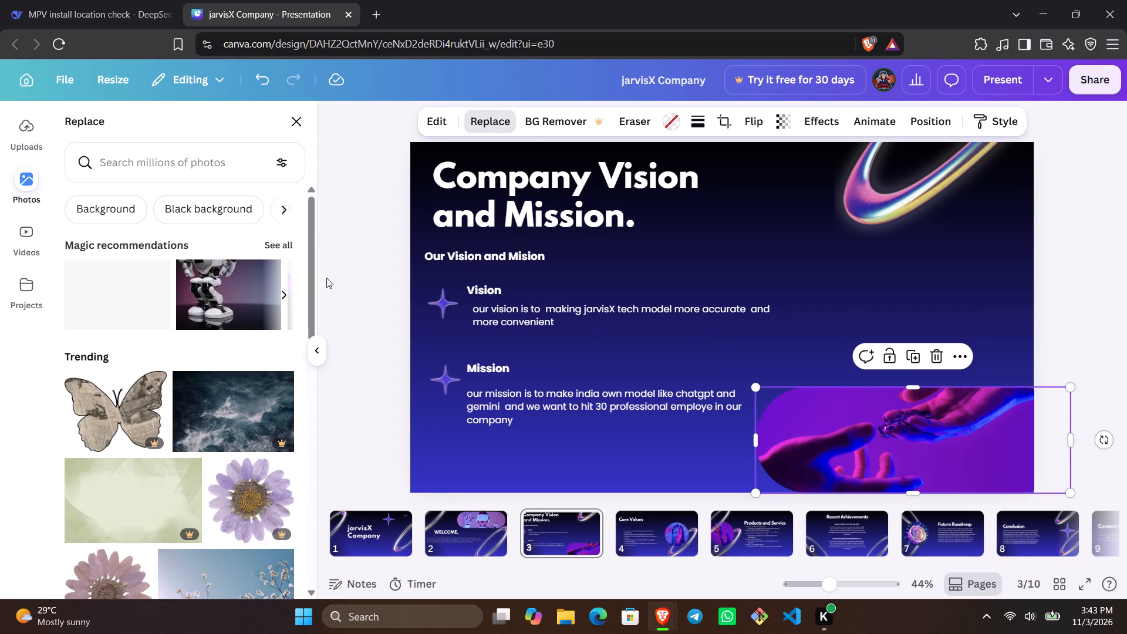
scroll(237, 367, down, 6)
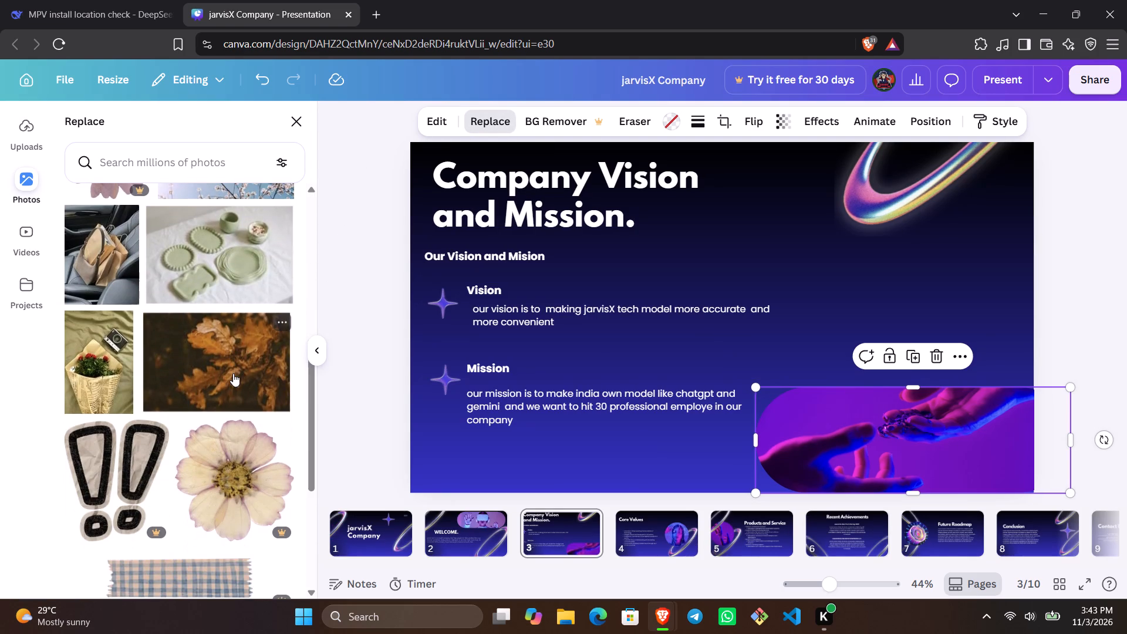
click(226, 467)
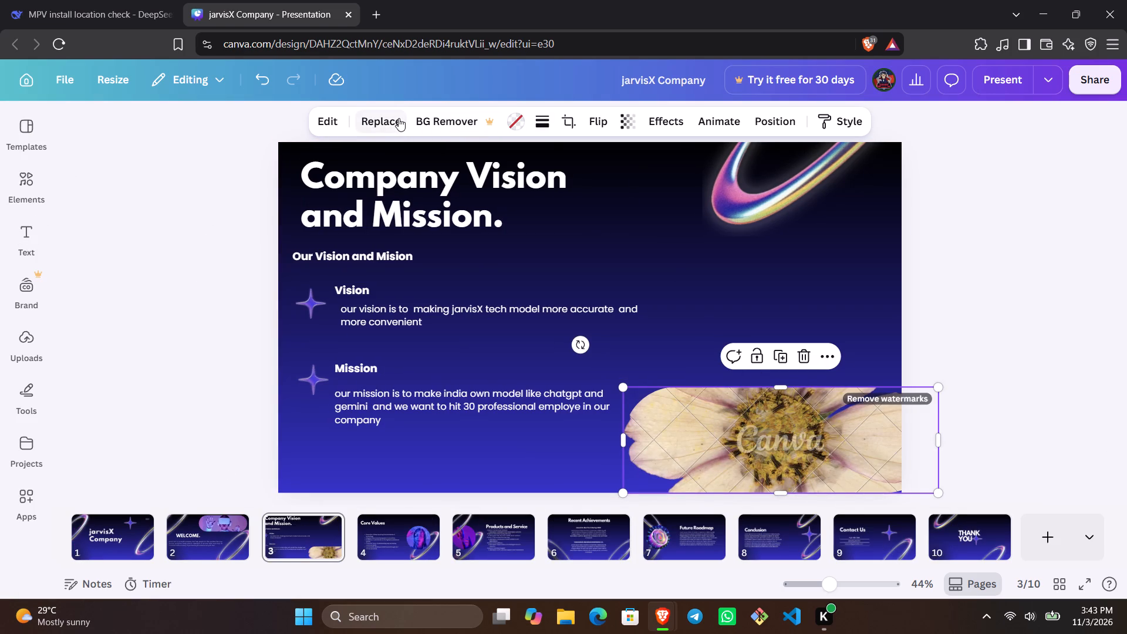
Replace the flower photo with the recommended pink and orange abstract curve image.
click(379, 118)
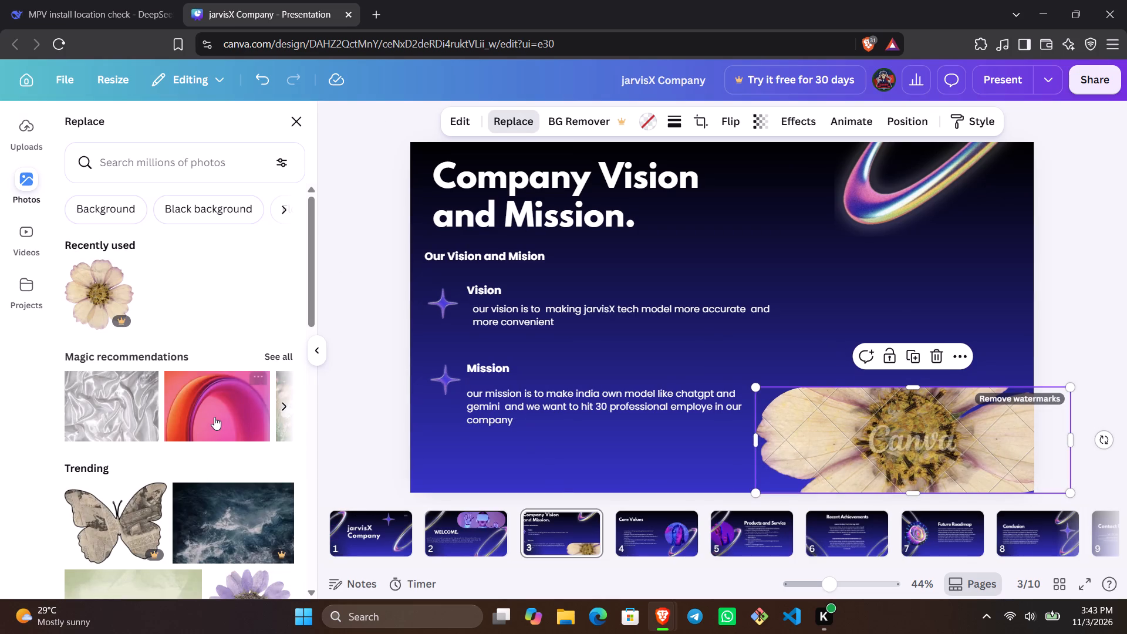
click(220, 418)
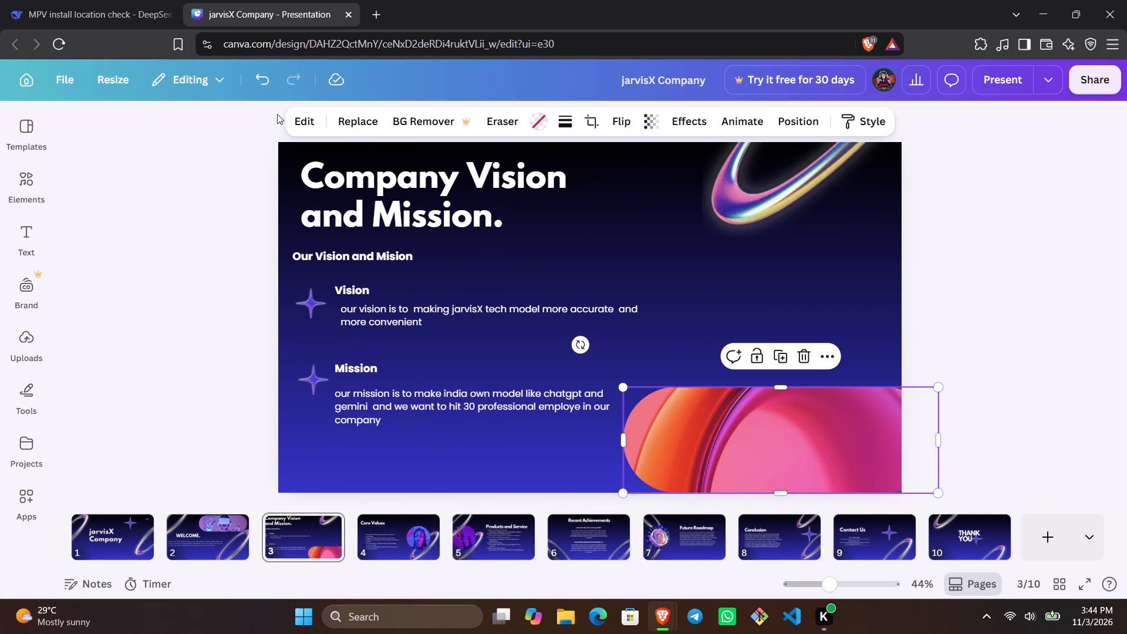
Look through the trending photos for another replacement for the pink and orange abstract image.
click(359, 120)
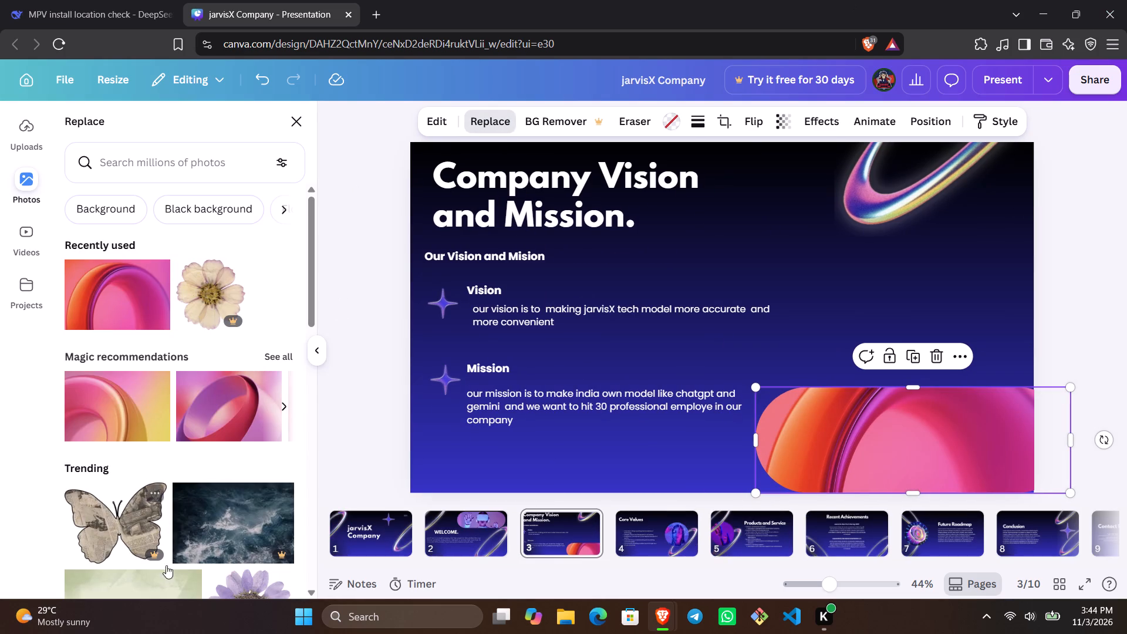
scroll(171, 571, down, 3)
scroll(211, 496, down, 5)
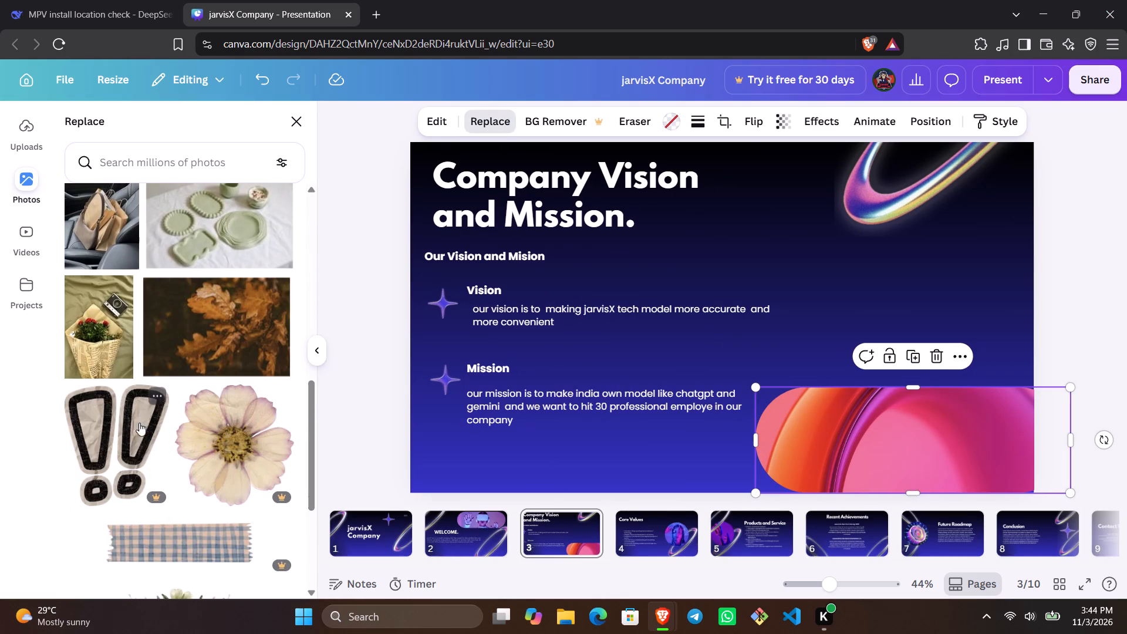
scroll(150, 446, down, 2)
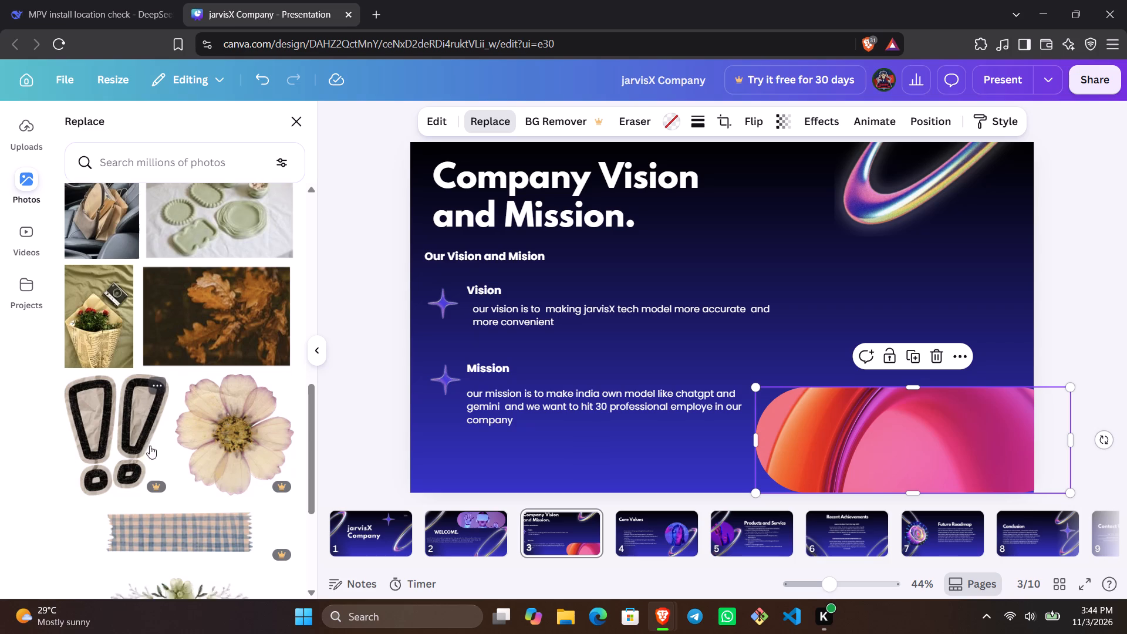
scroll(150, 446, down, 10)
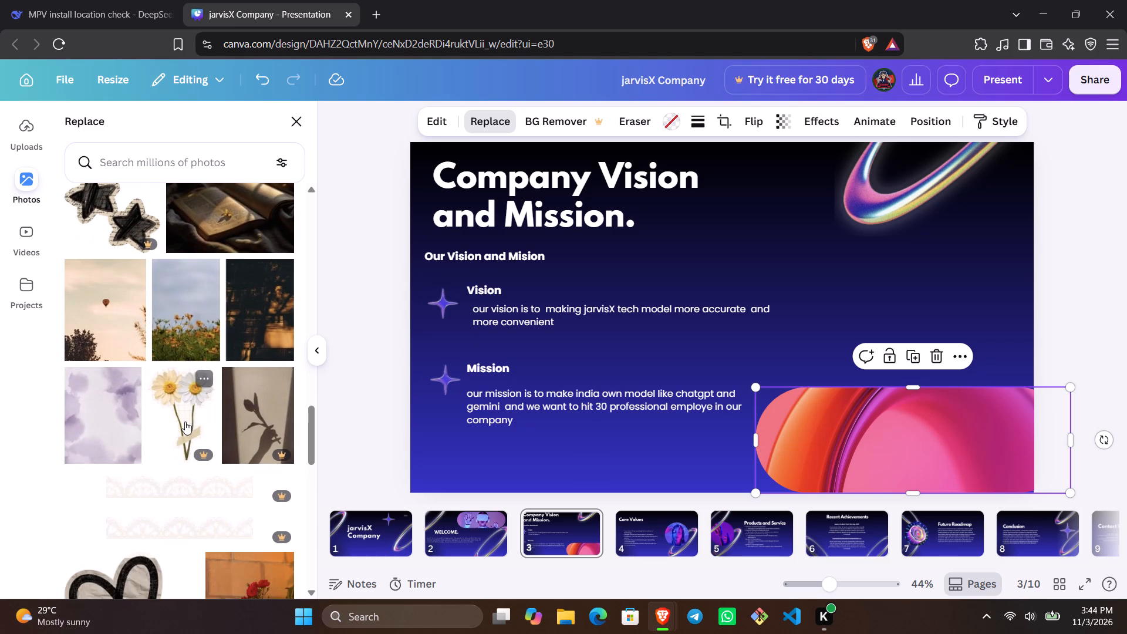
scroll(185, 418, down, 4)
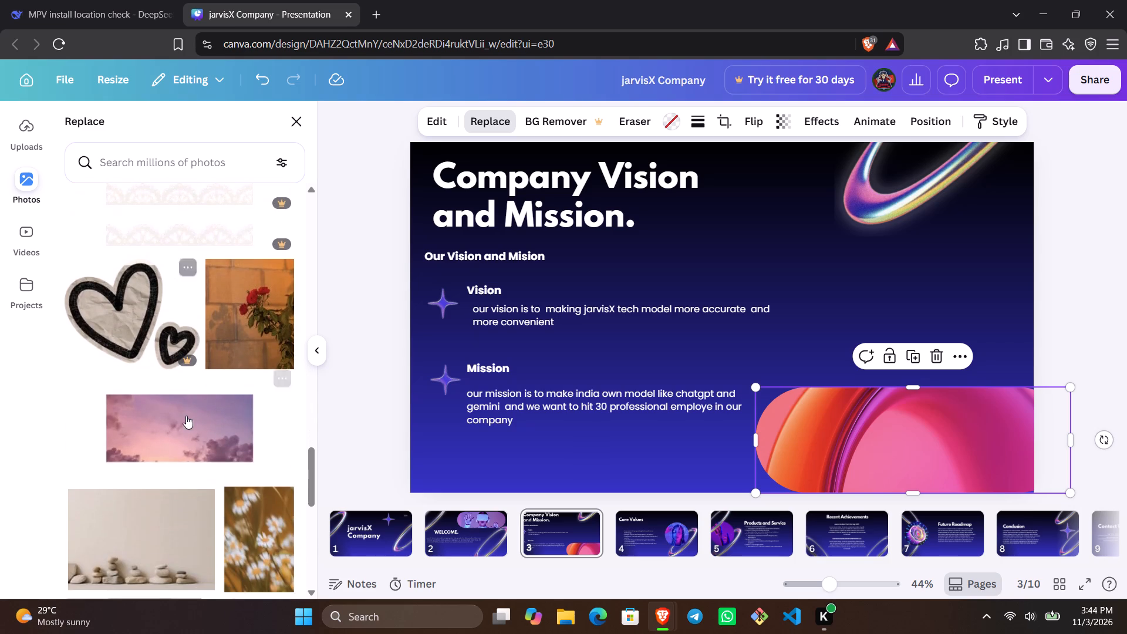
scroll(194, 399, down, 6)
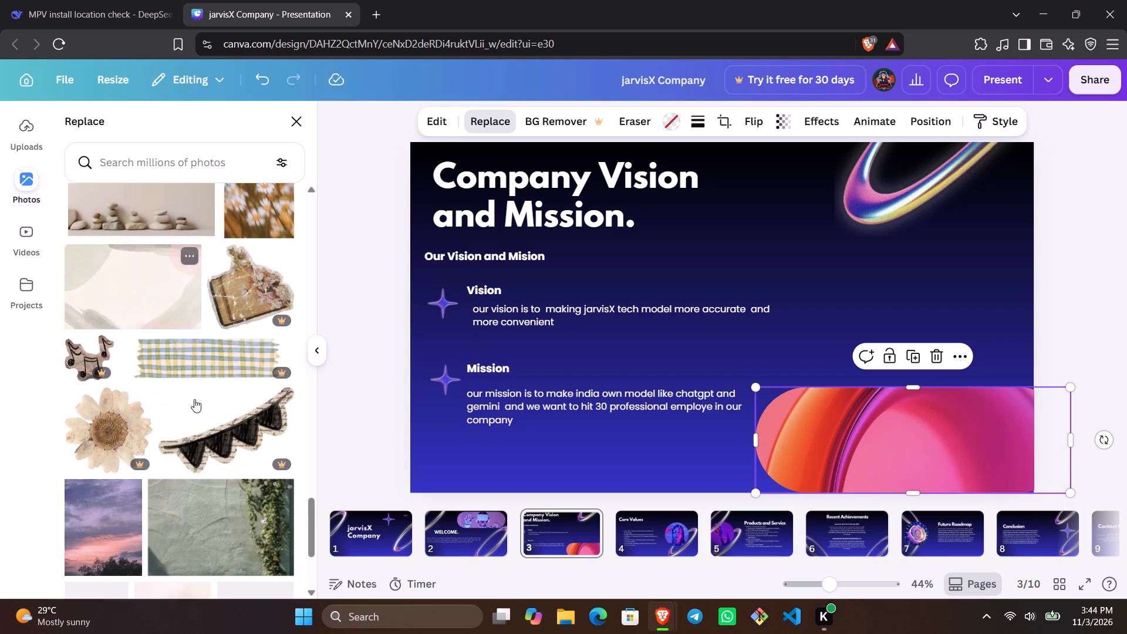
scroll(194, 399, down, 4)
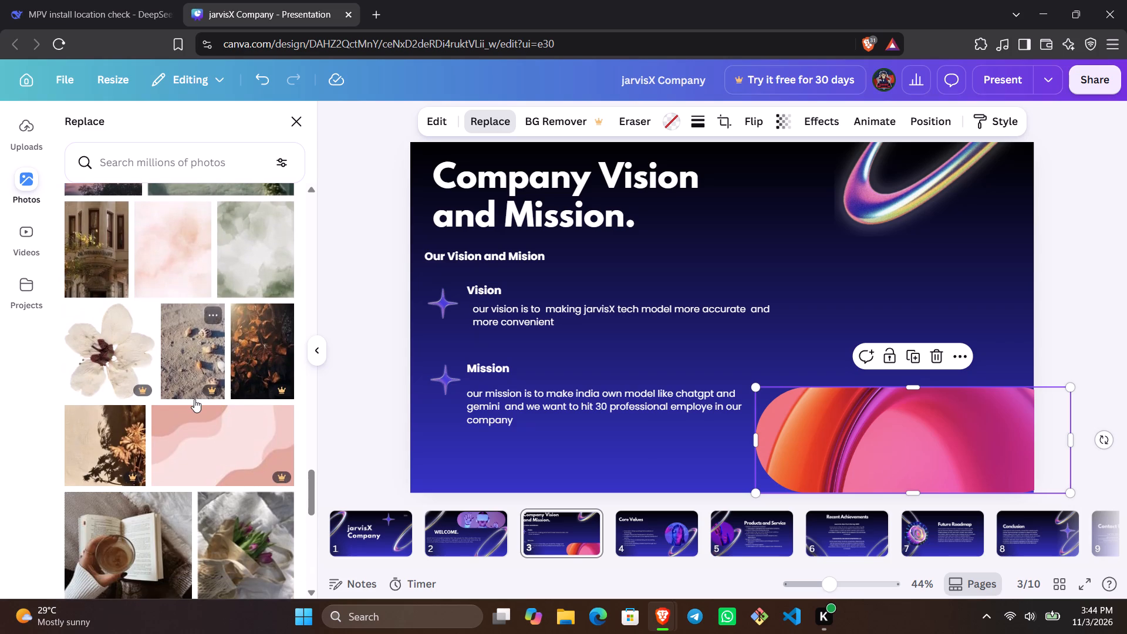
scroll(194, 399, down, 5)
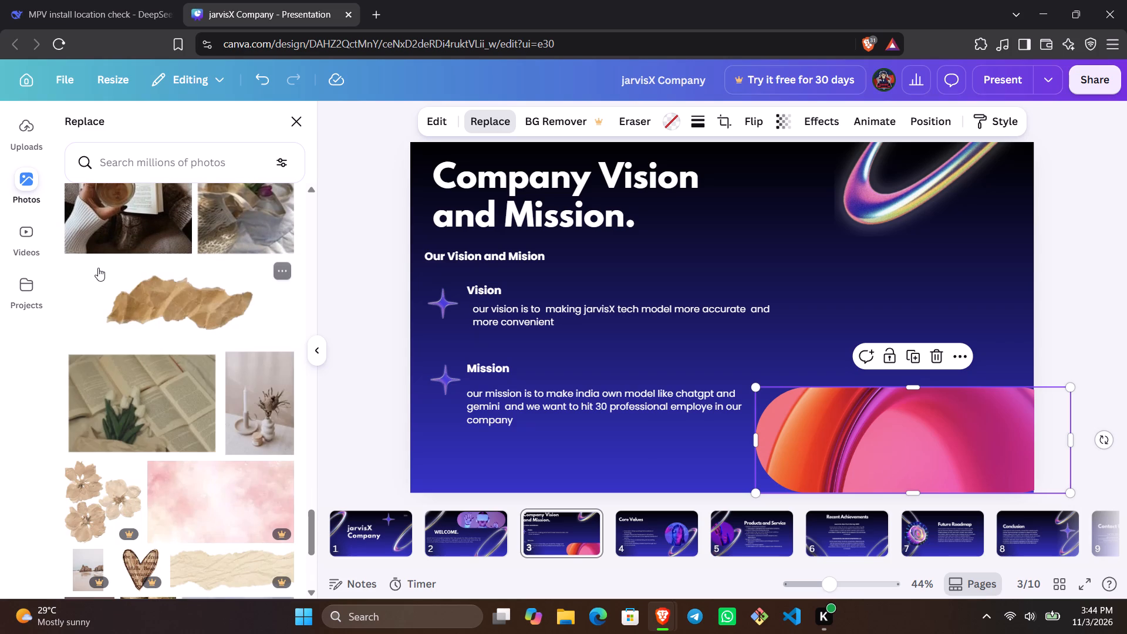
scroll(142, 278, down, 9)
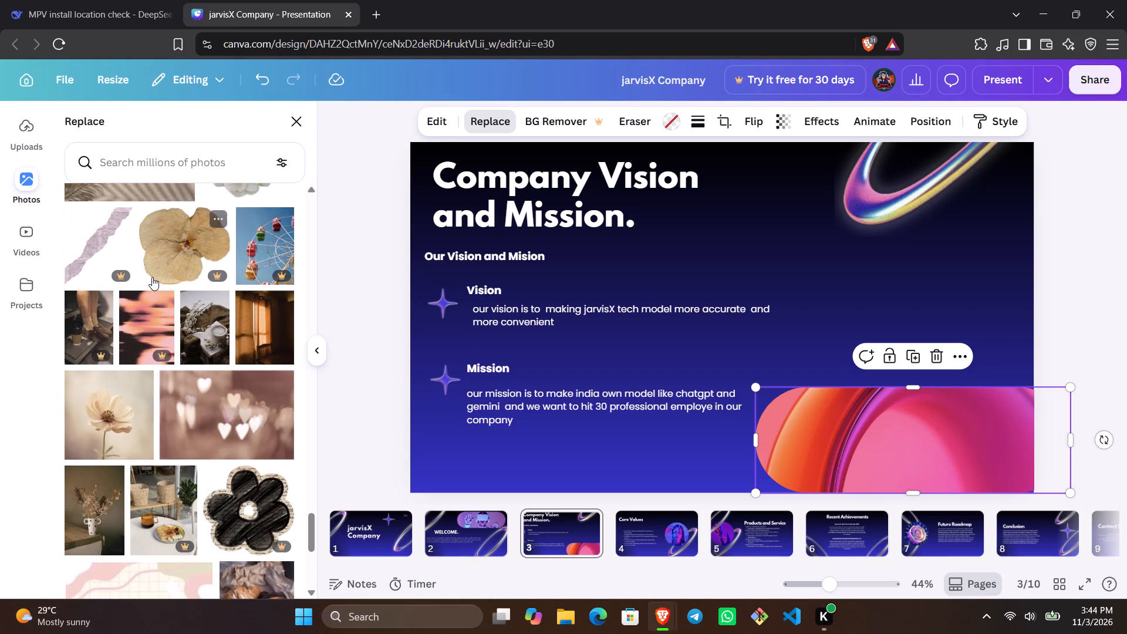
scroll(152, 277, down, 10)
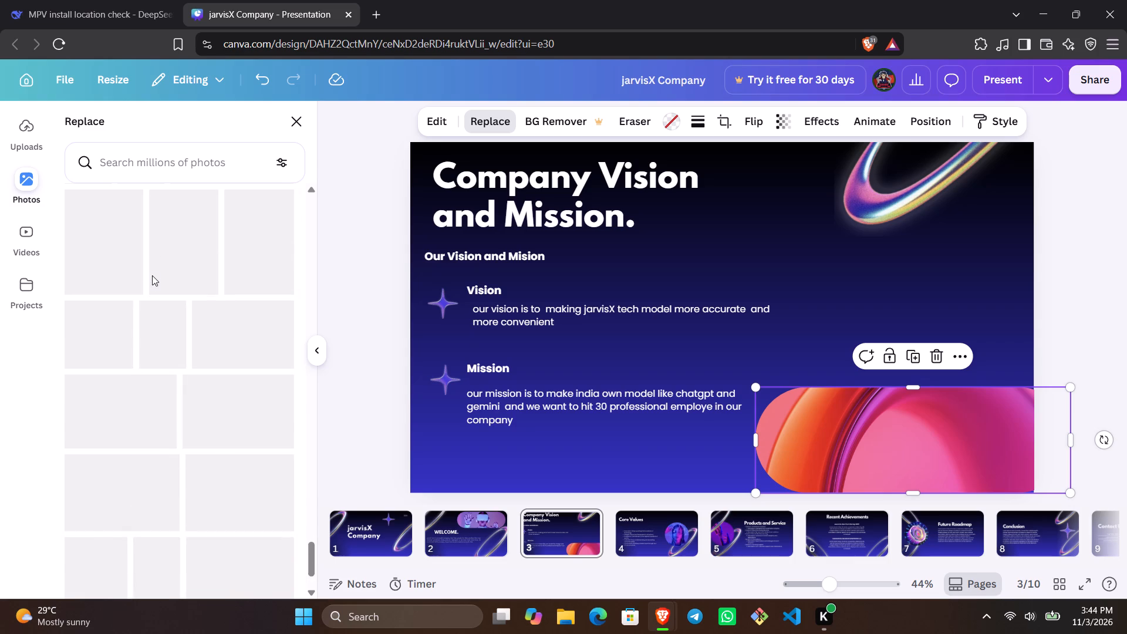
scroll(152, 275, down, 8)
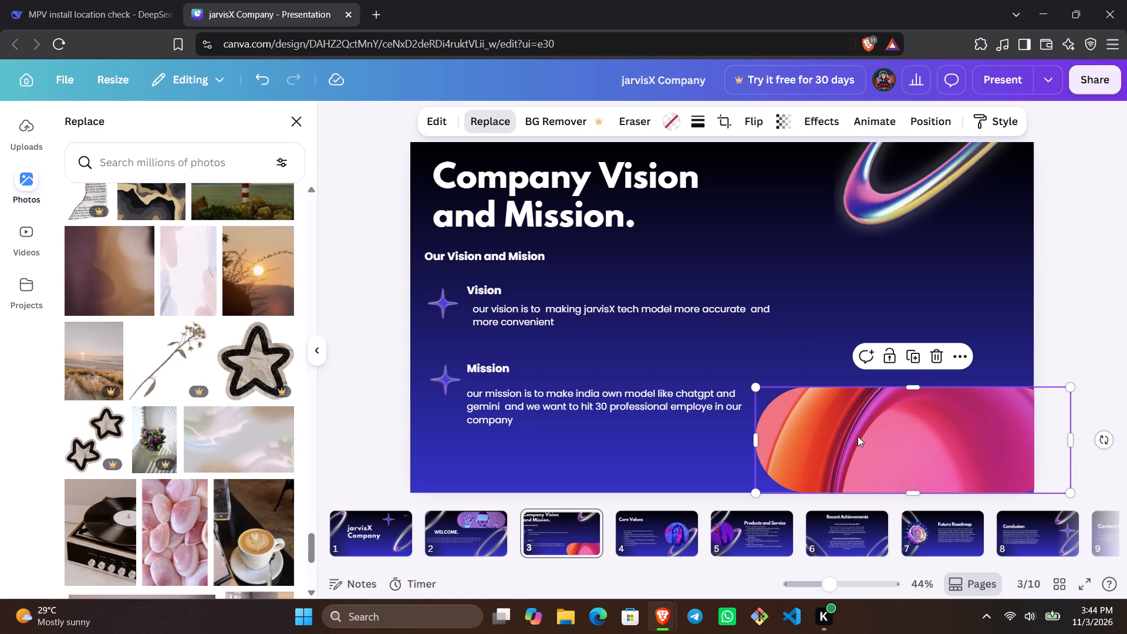
Try the Rise, Pan and Fade animations on the abstract image, then settle on Pop.
click(883, 121)
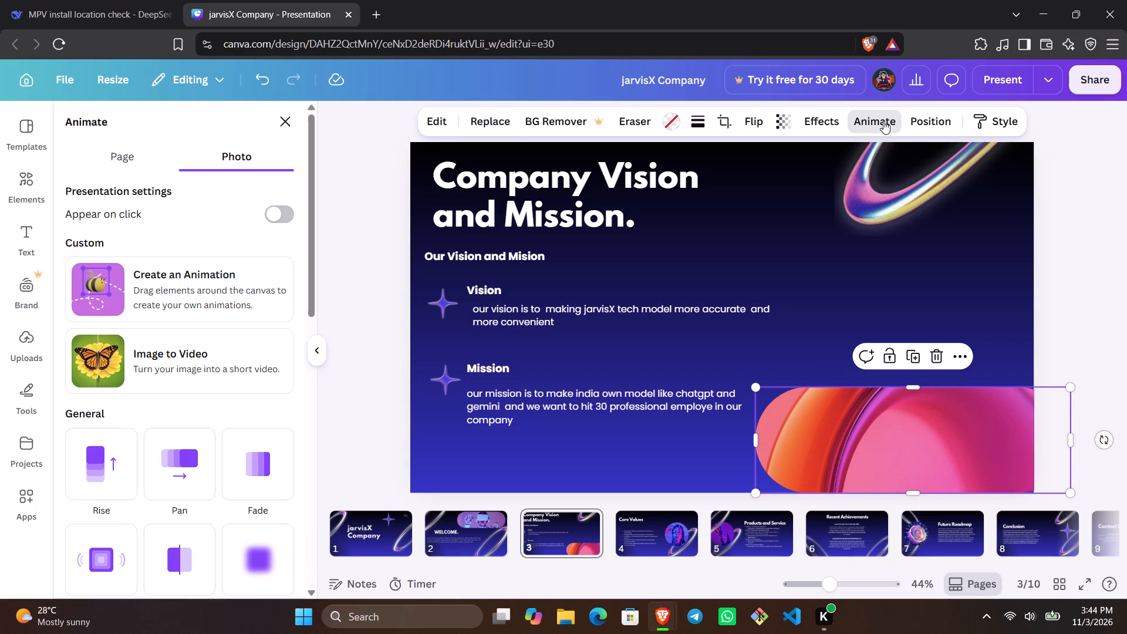
click(100, 468)
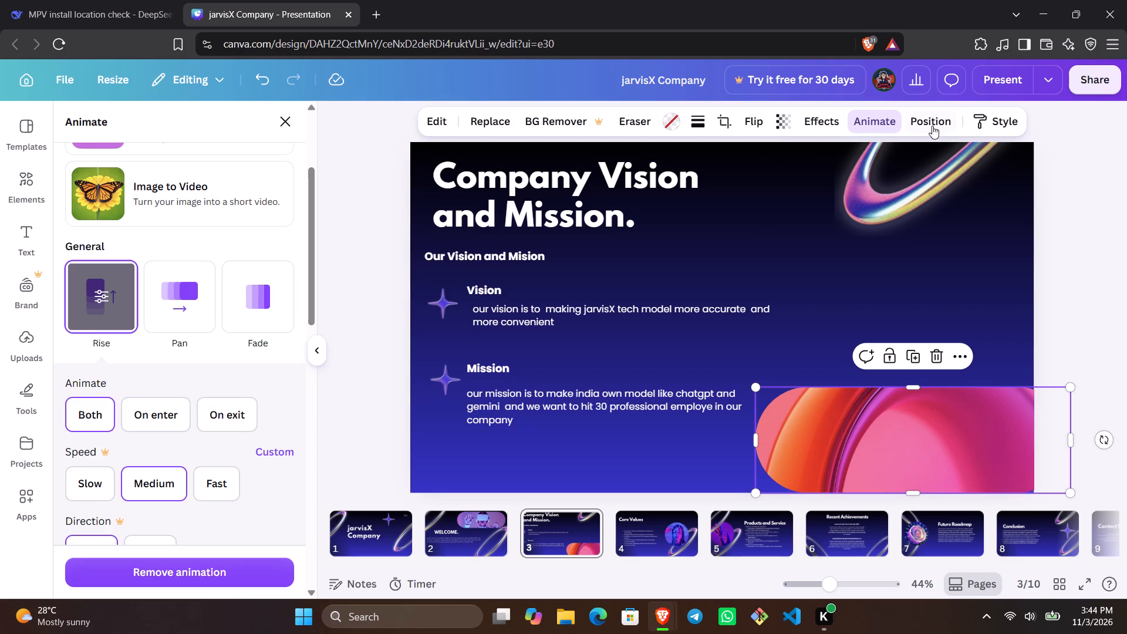
click(190, 296)
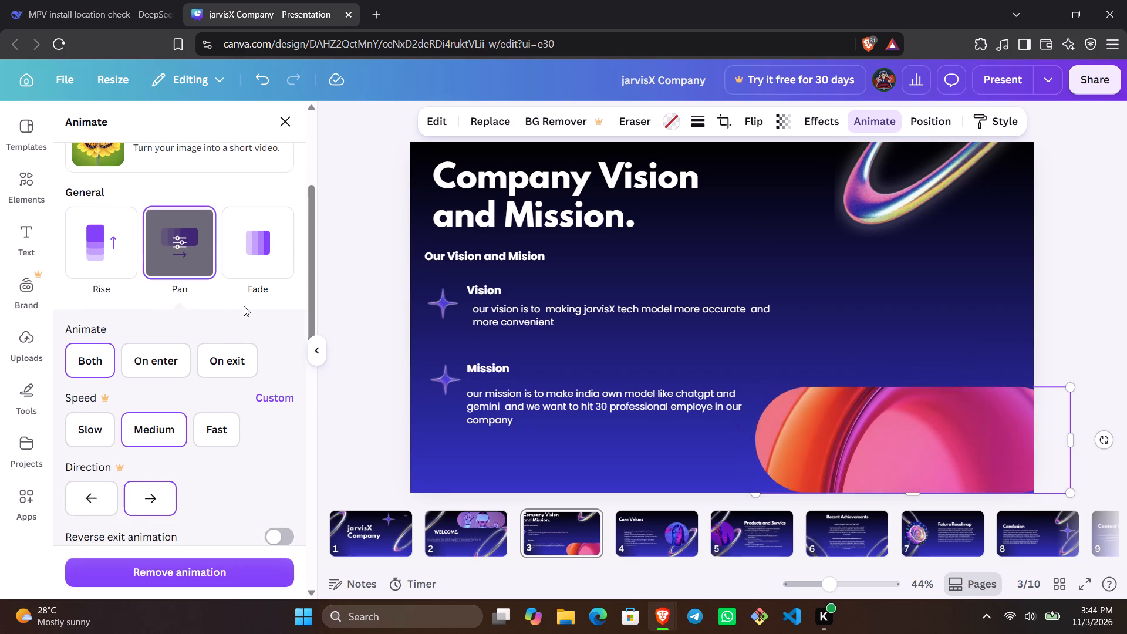
click(254, 281)
scroll(240, 339, down, 1)
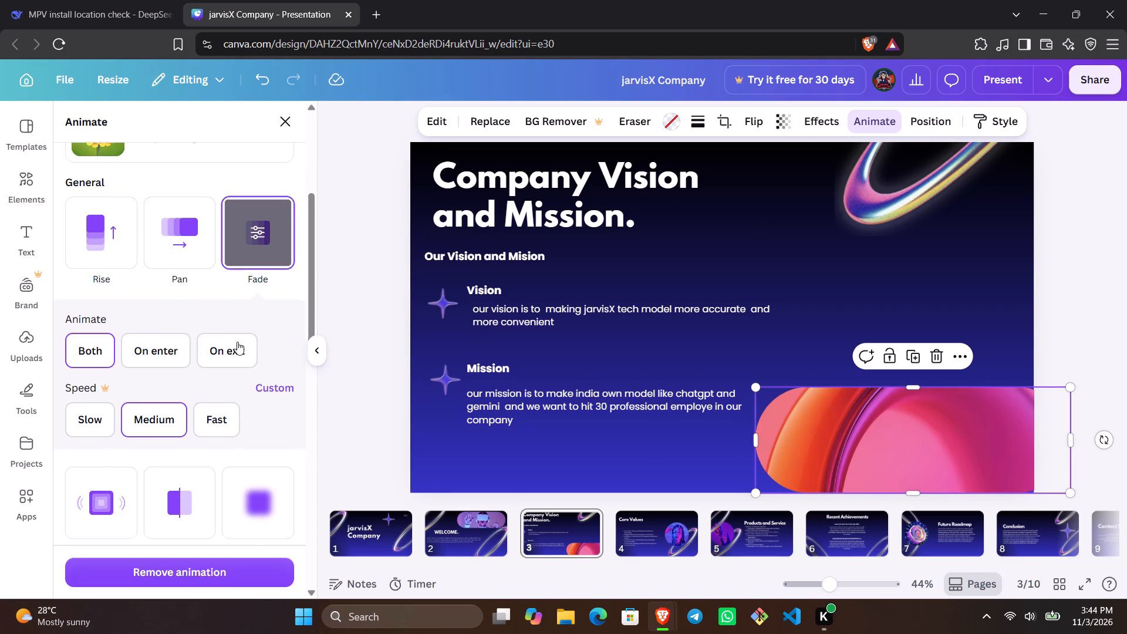
scroll(236, 343, down, 1)
click(119, 358)
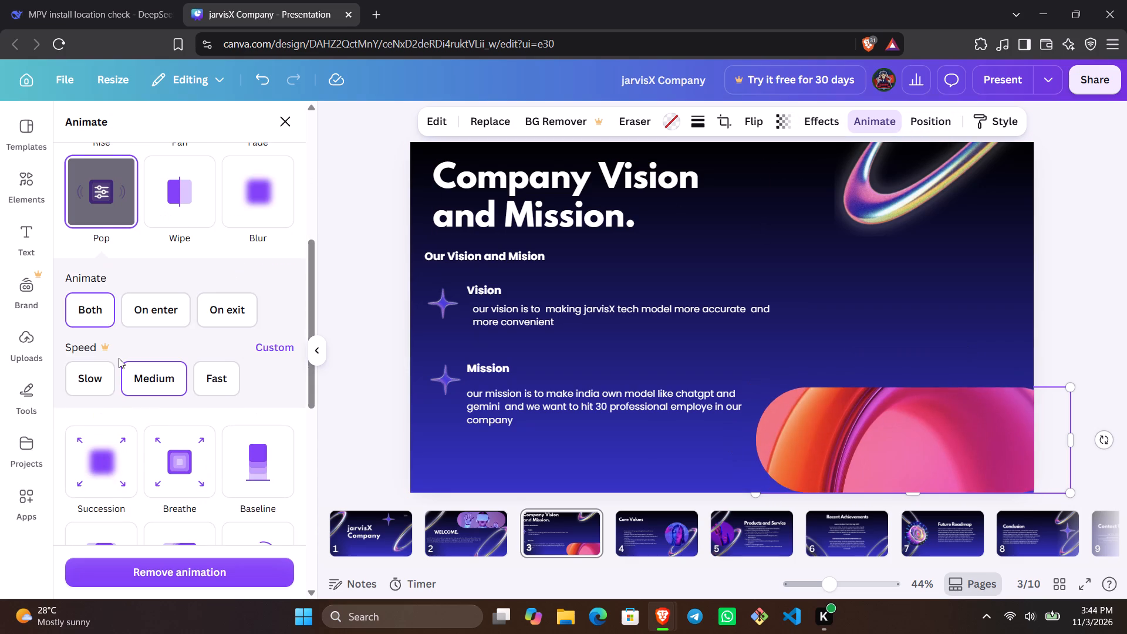
scroll(148, 305, up, 4)
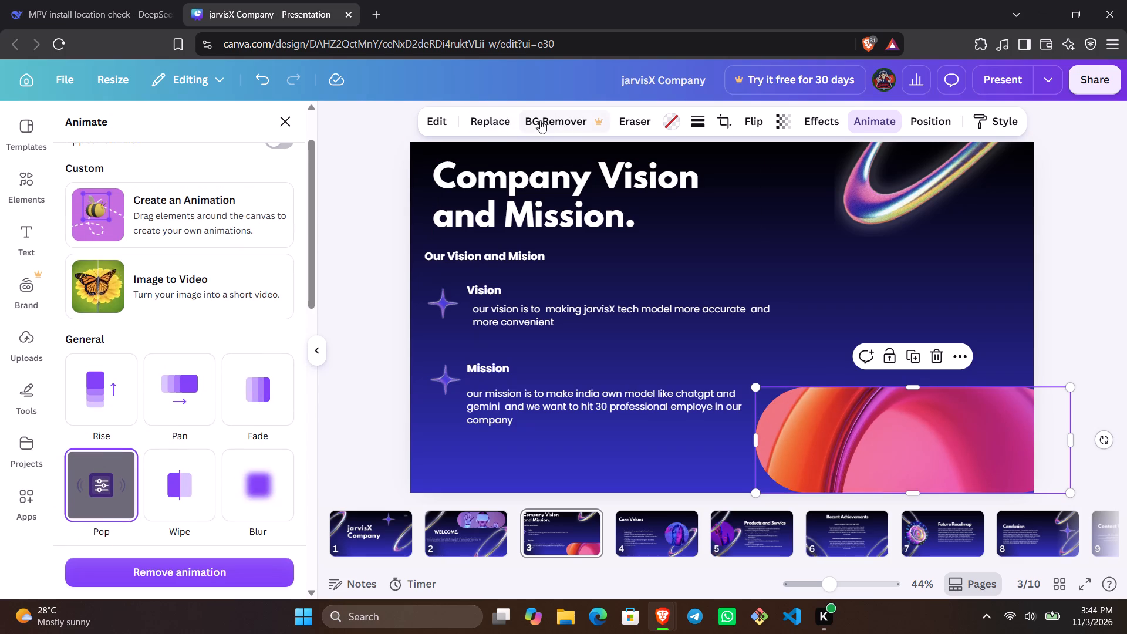
Replace the abstract curve image with the black ink-smoke photo from the Black background photo suggestions.
click(505, 122)
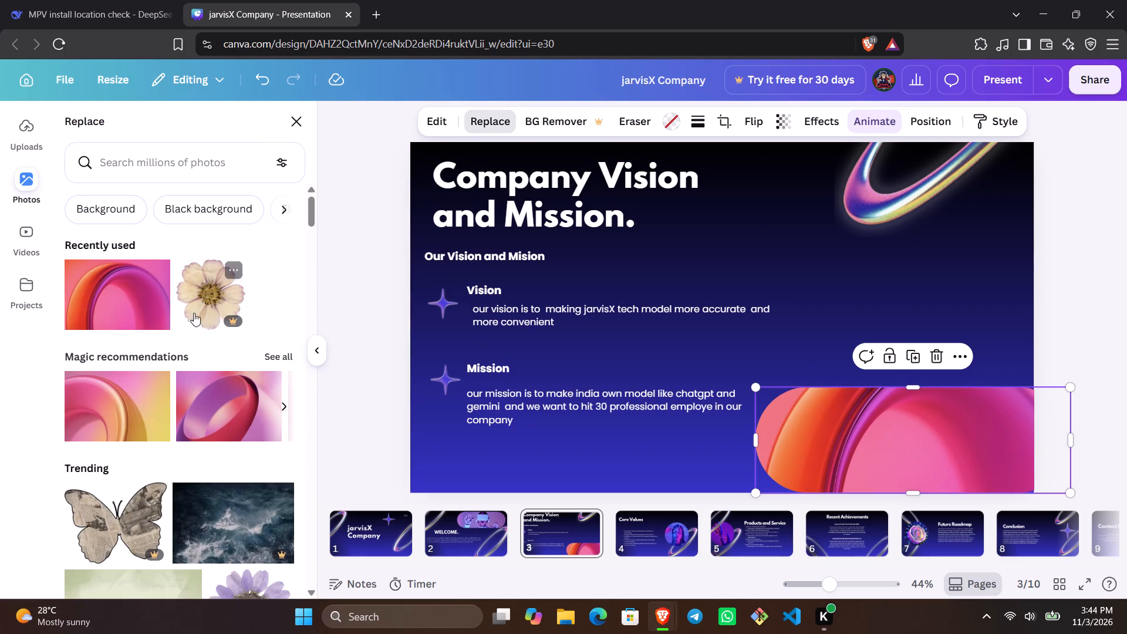
click(180, 219)
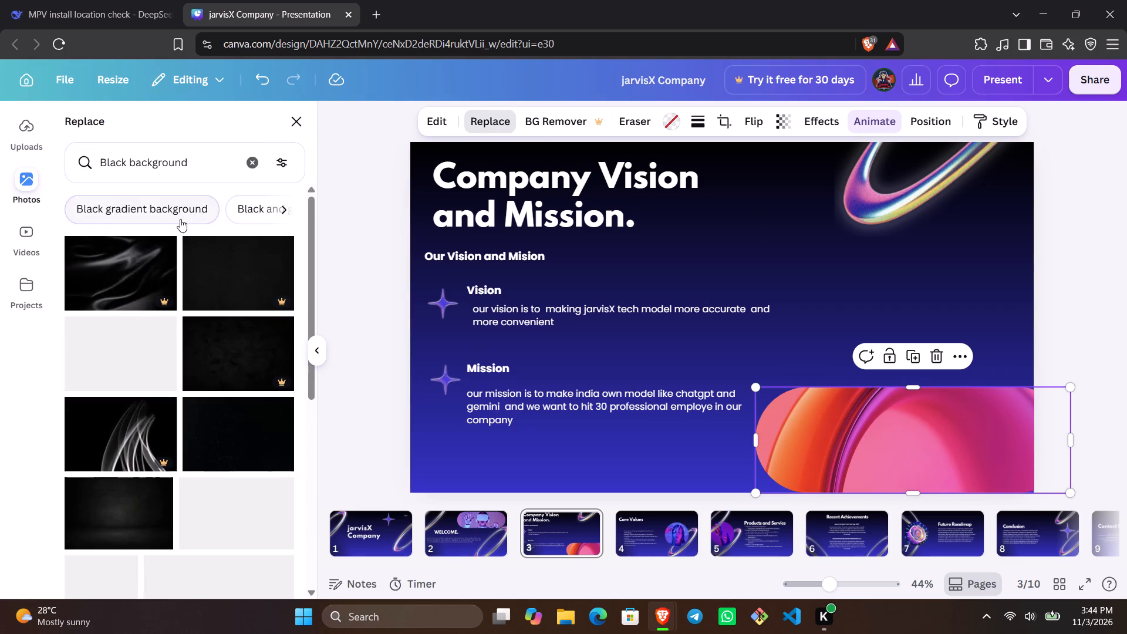
scroll(138, 349, down, 1)
scroll(195, 349, down, 2)
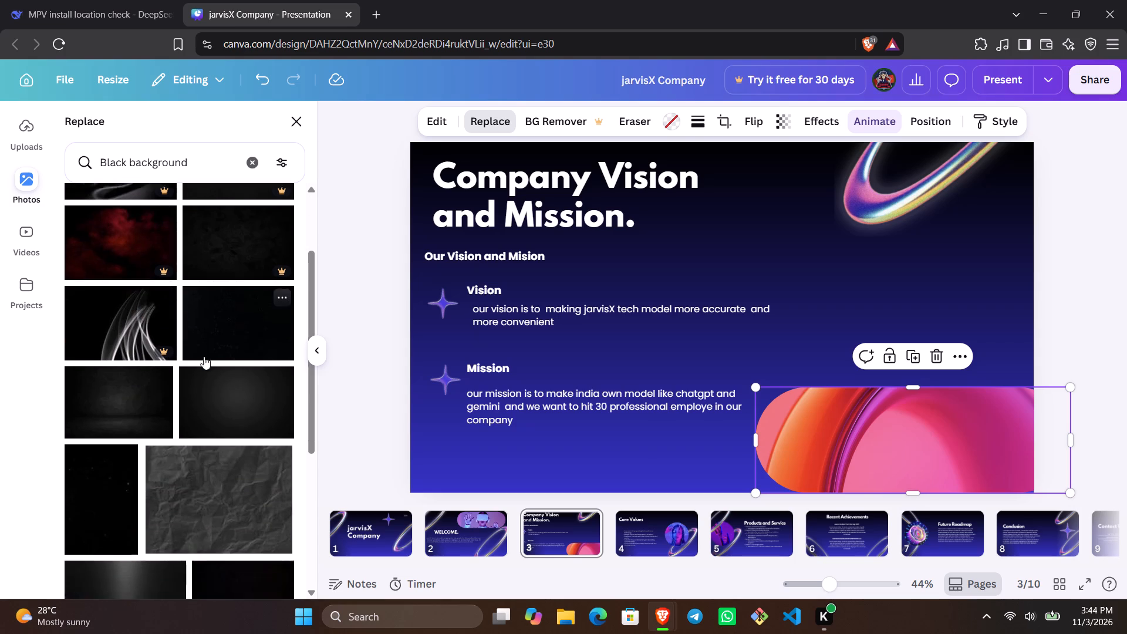
scroll(204, 356, down, 7)
scroll(205, 357, up, 2)
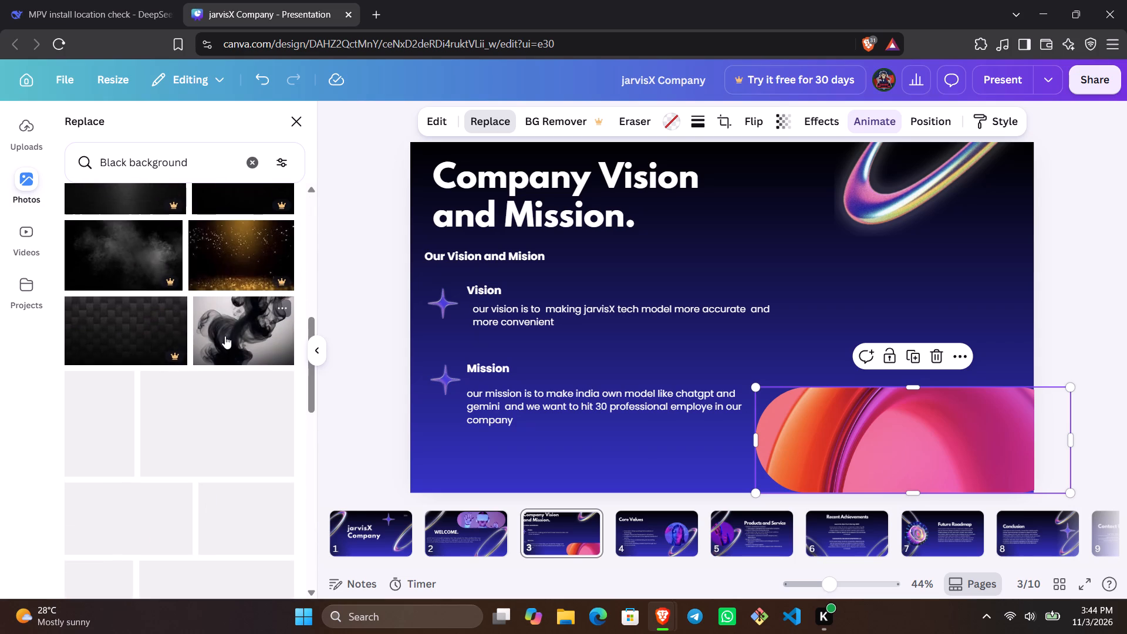
click(225, 336)
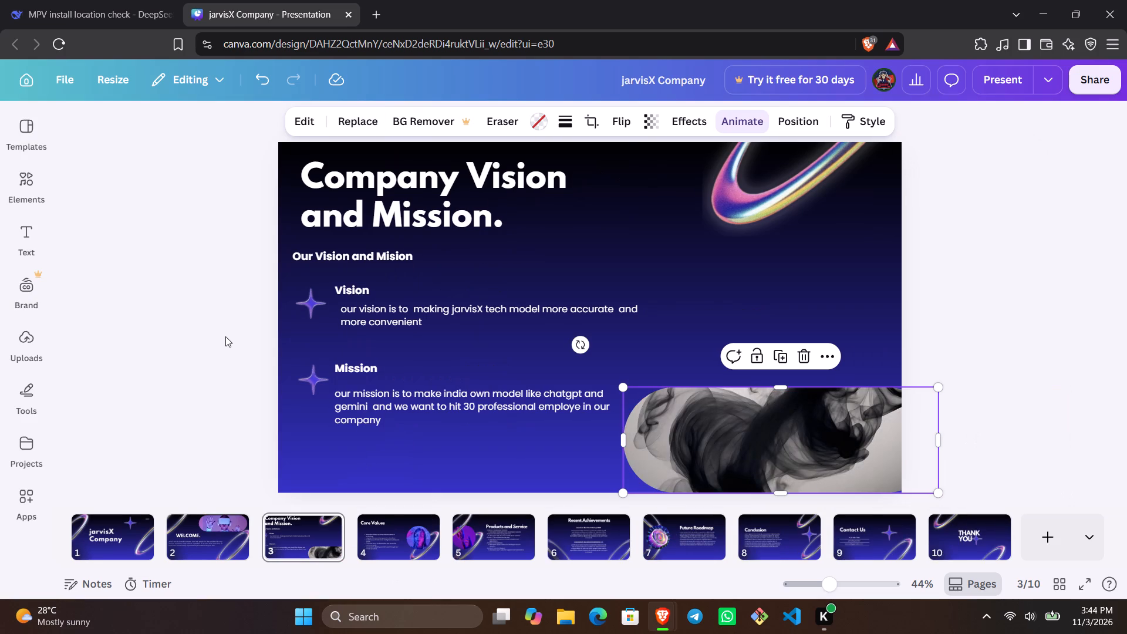
click(785, 275)
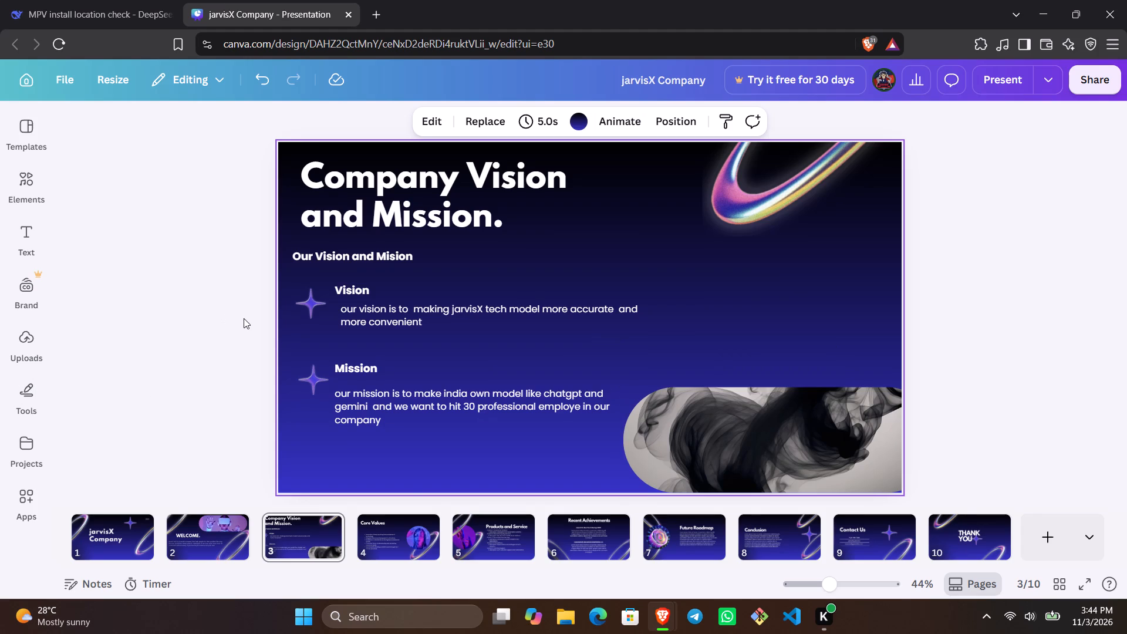
Try the top, left and centre page alignments for the ink-smoke image, then settle on bottom and right alignment.
click(724, 418)
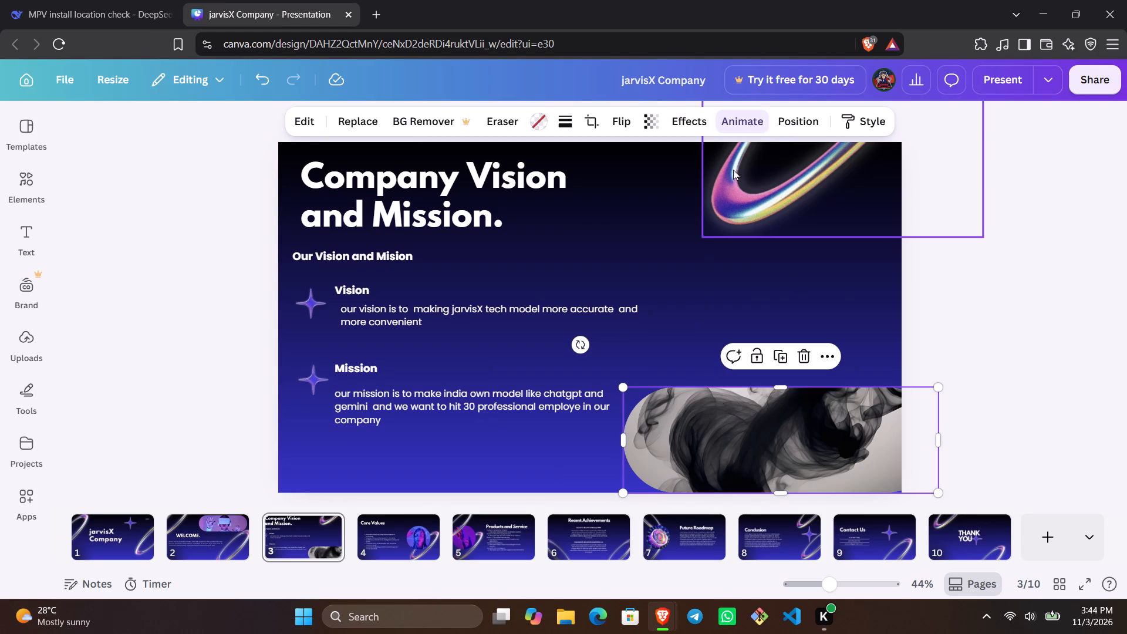
click(794, 119)
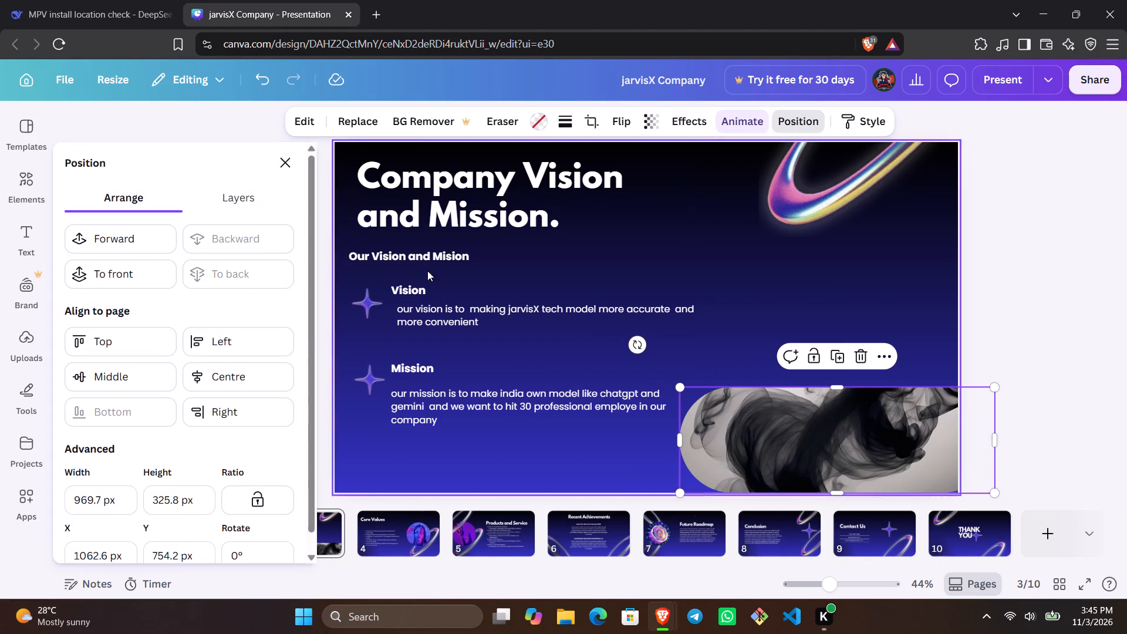
click(117, 340)
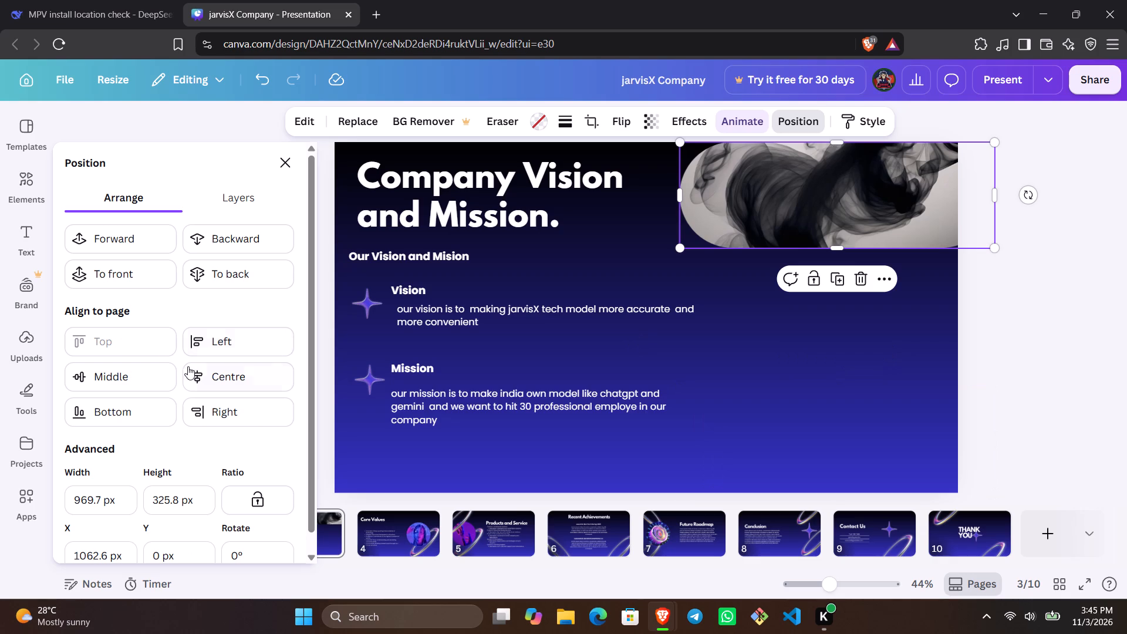
click(142, 404)
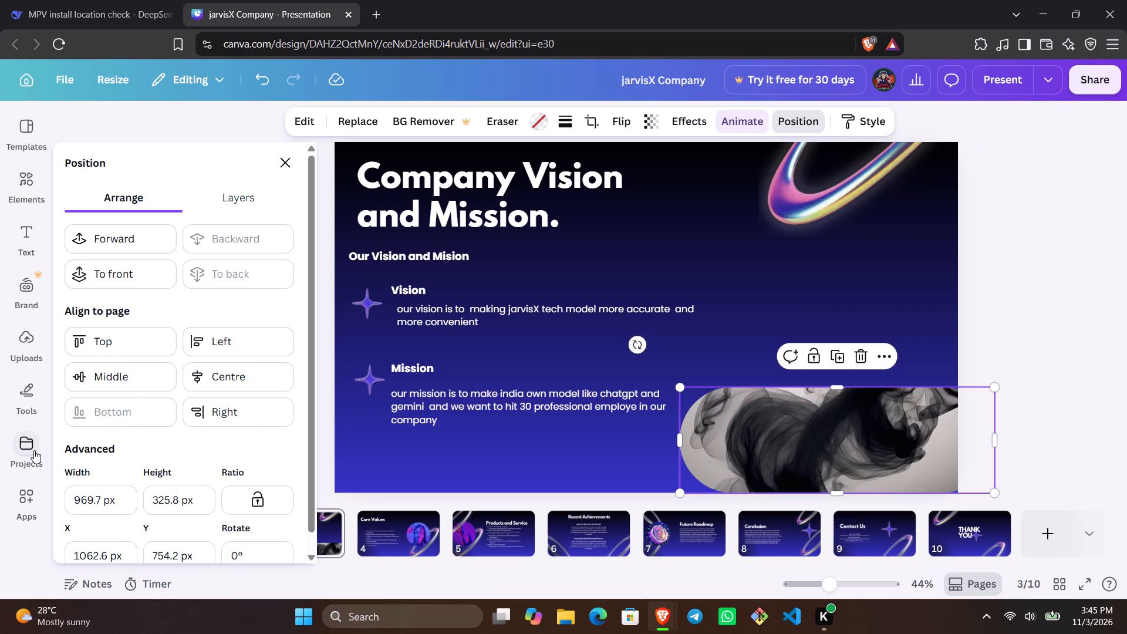
click(257, 411)
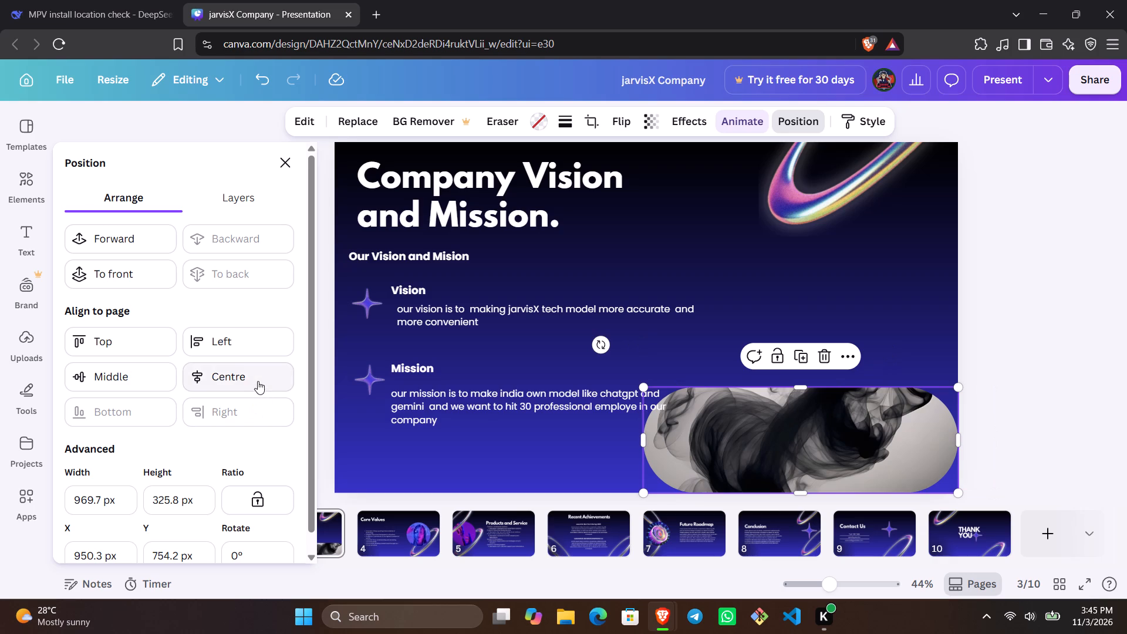
click(244, 353)
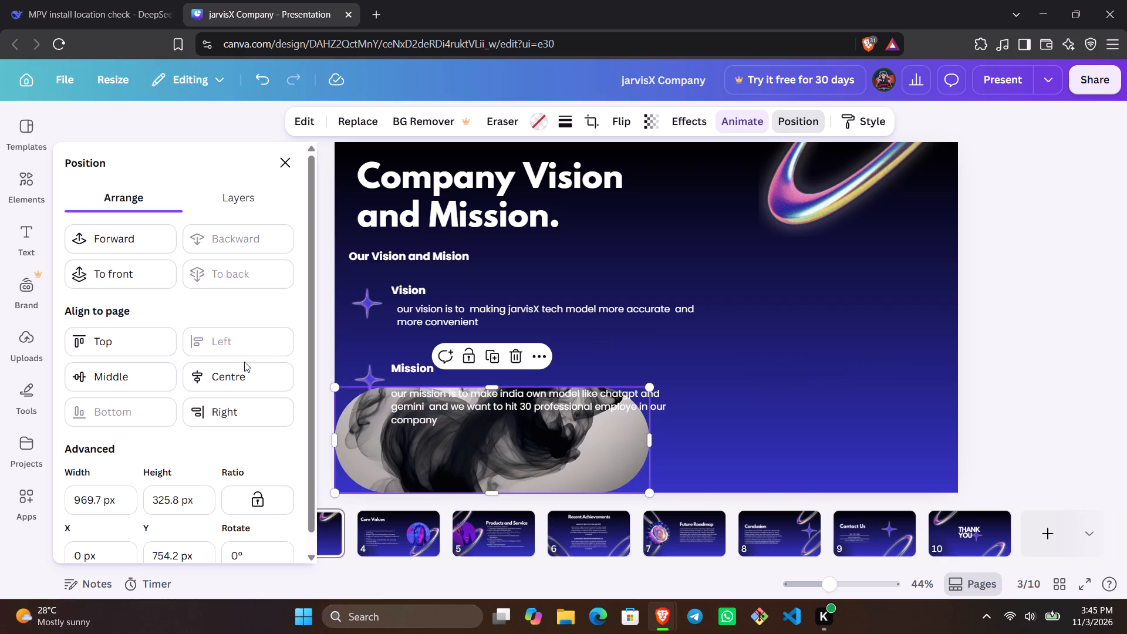
click(241, 379)
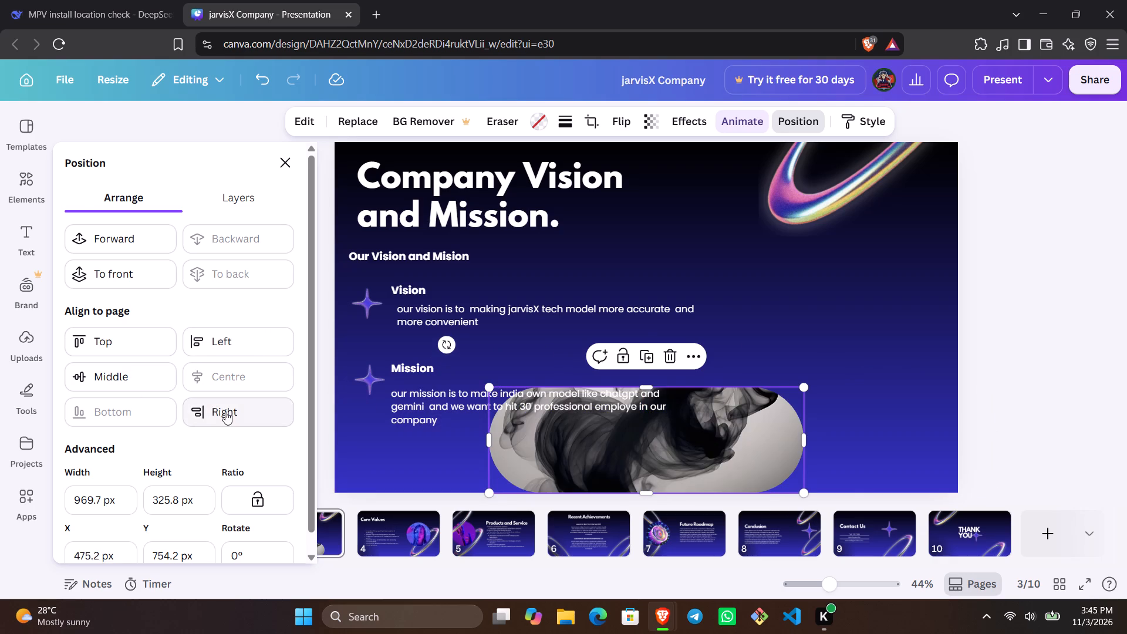
click(225, 412)
scroll(217, 431, down, 2)
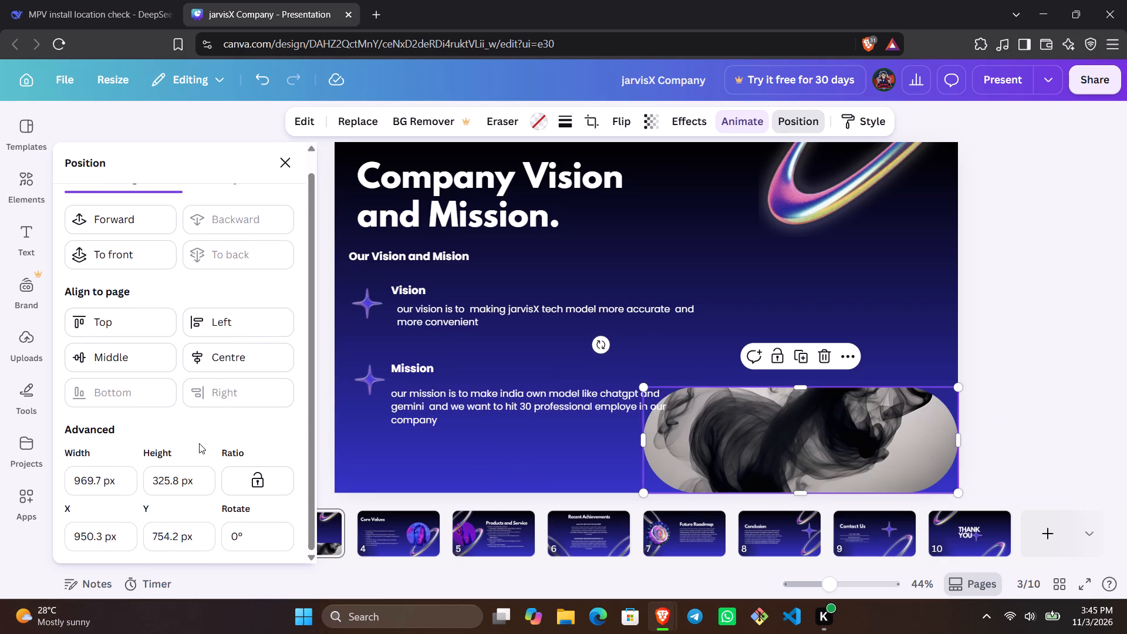
scroll(199, 443, down, 1)
Copy the basic style of the ink-smoke image.
click(854, 129)
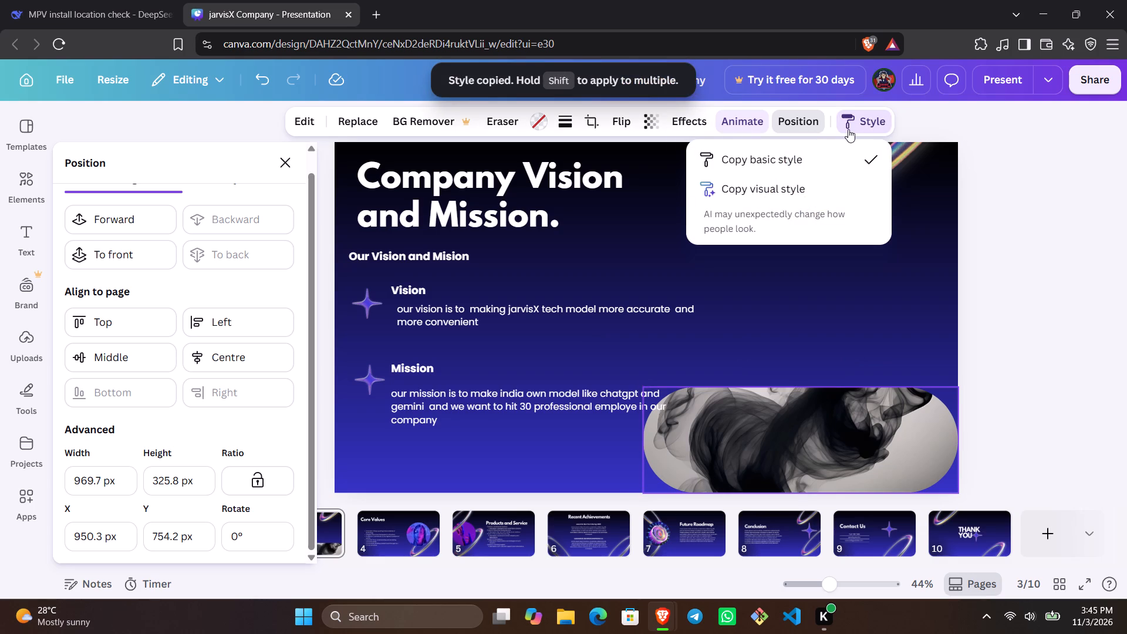
click(784, 119)
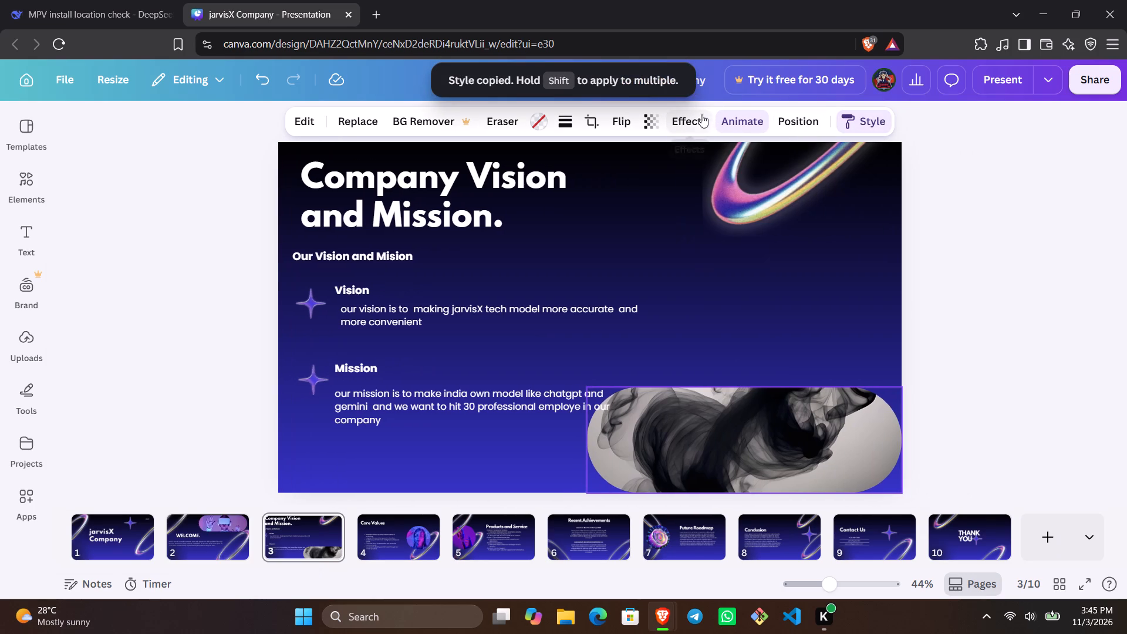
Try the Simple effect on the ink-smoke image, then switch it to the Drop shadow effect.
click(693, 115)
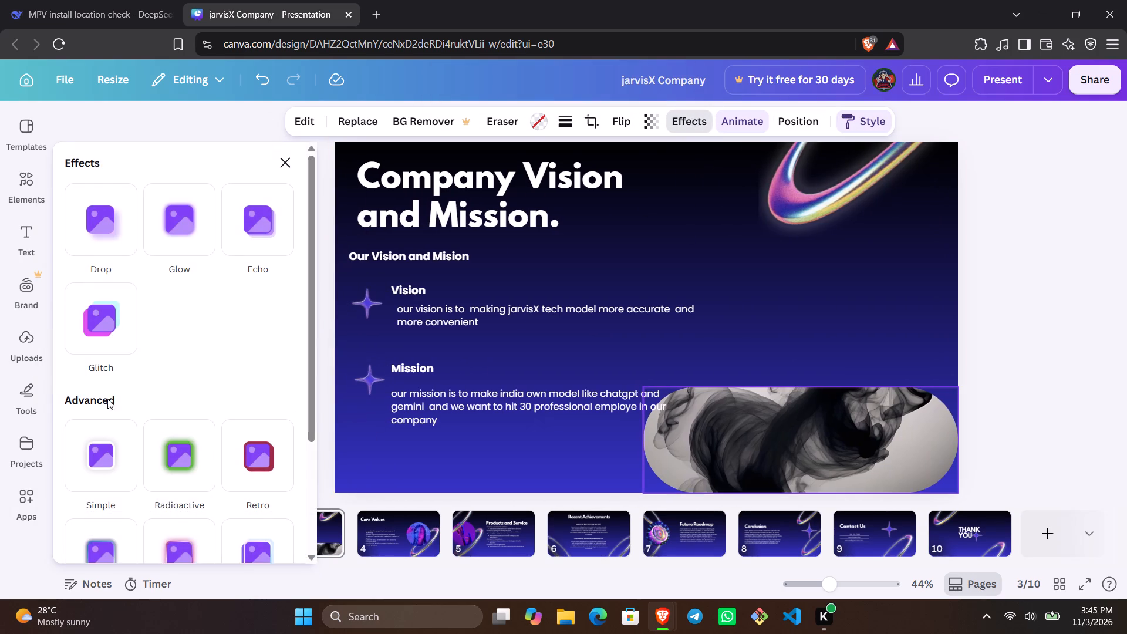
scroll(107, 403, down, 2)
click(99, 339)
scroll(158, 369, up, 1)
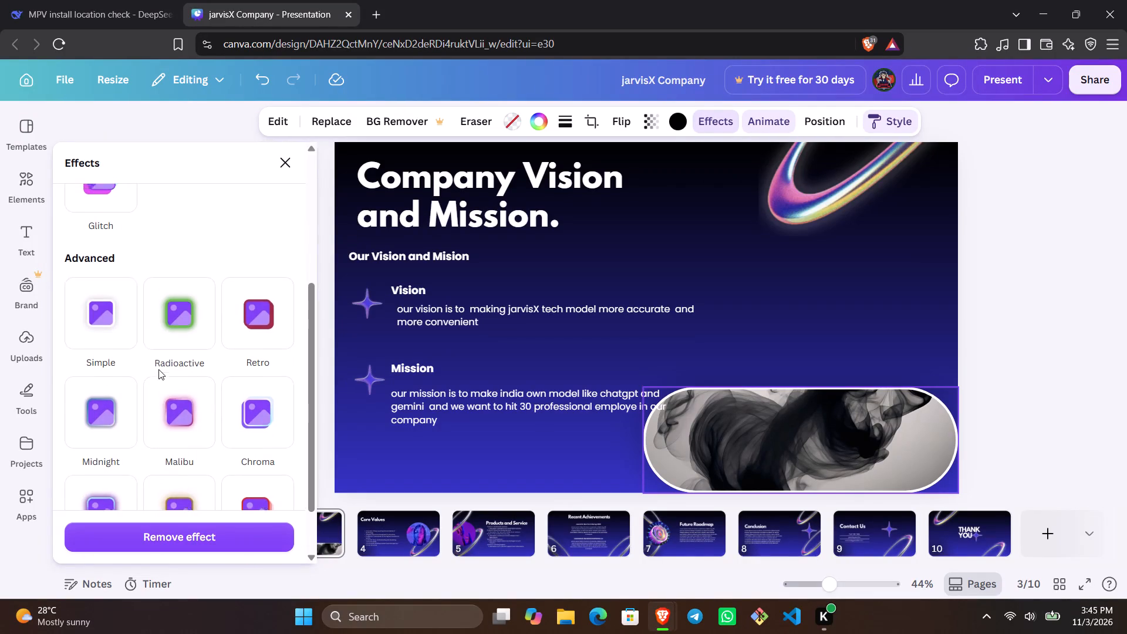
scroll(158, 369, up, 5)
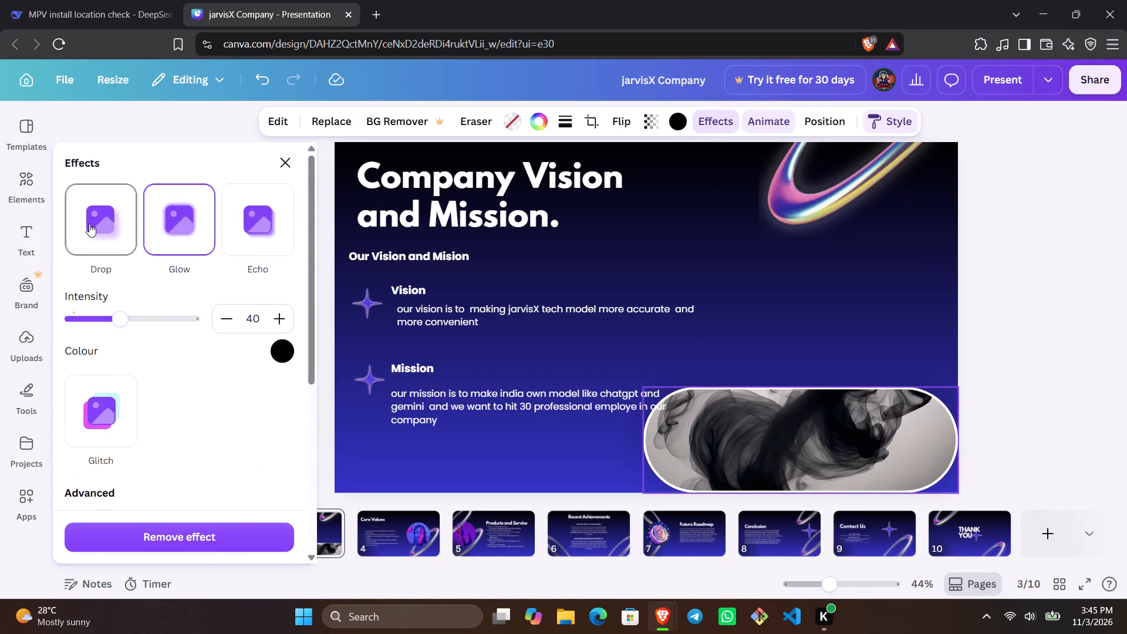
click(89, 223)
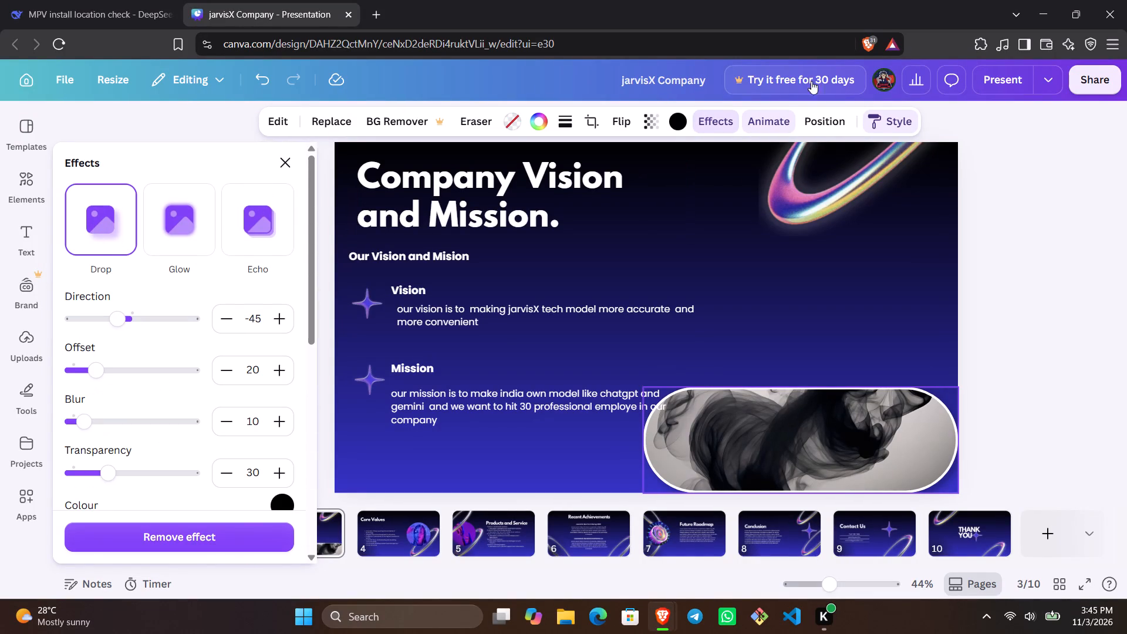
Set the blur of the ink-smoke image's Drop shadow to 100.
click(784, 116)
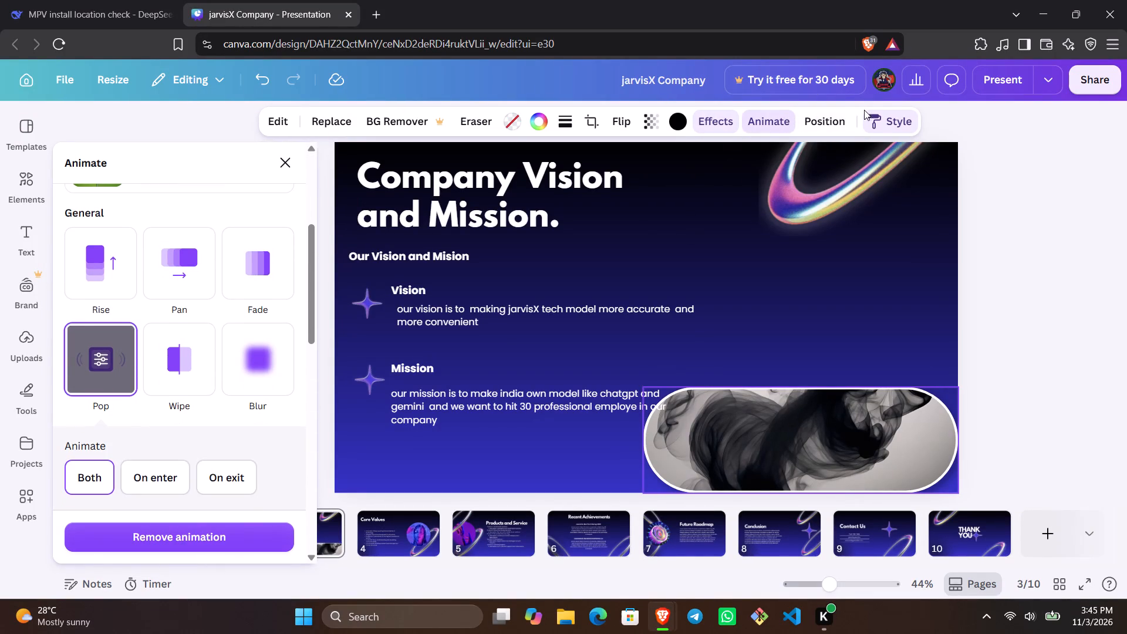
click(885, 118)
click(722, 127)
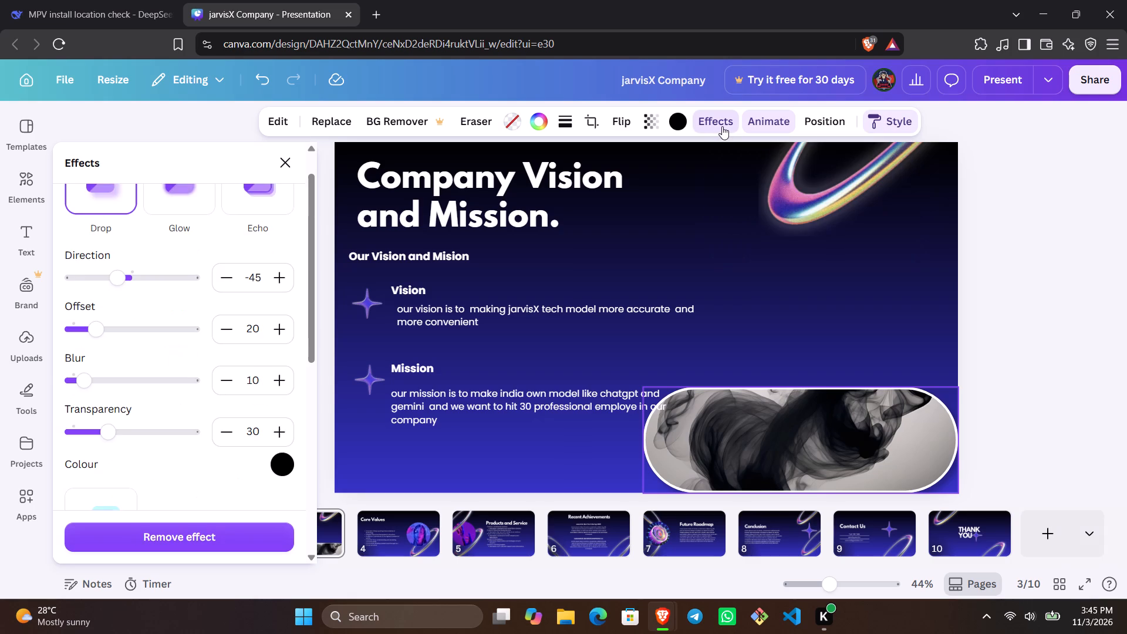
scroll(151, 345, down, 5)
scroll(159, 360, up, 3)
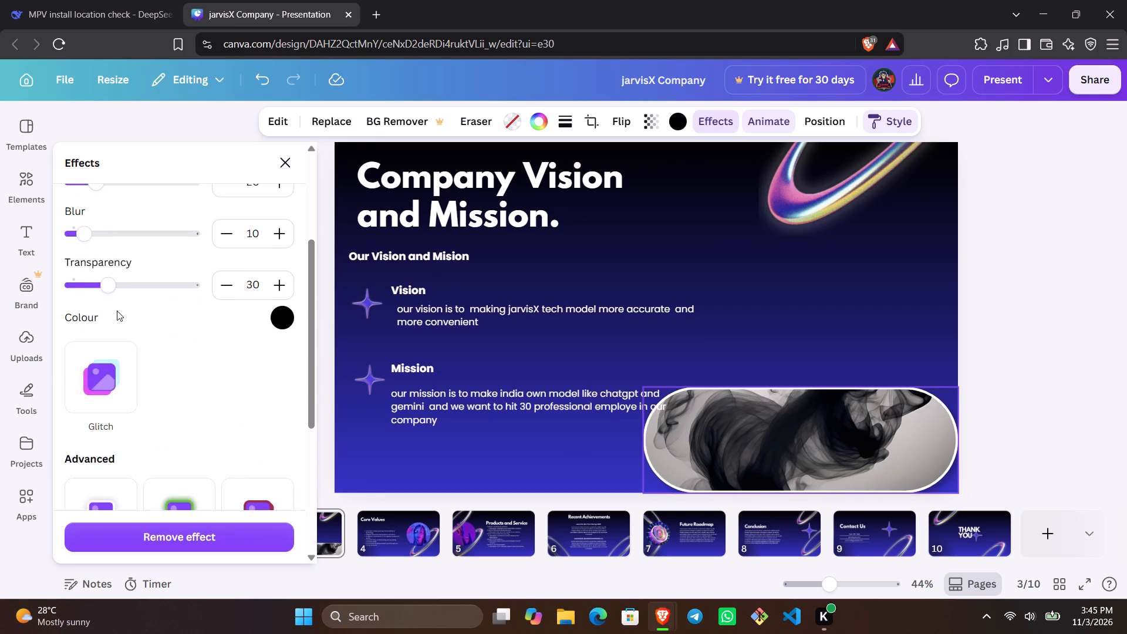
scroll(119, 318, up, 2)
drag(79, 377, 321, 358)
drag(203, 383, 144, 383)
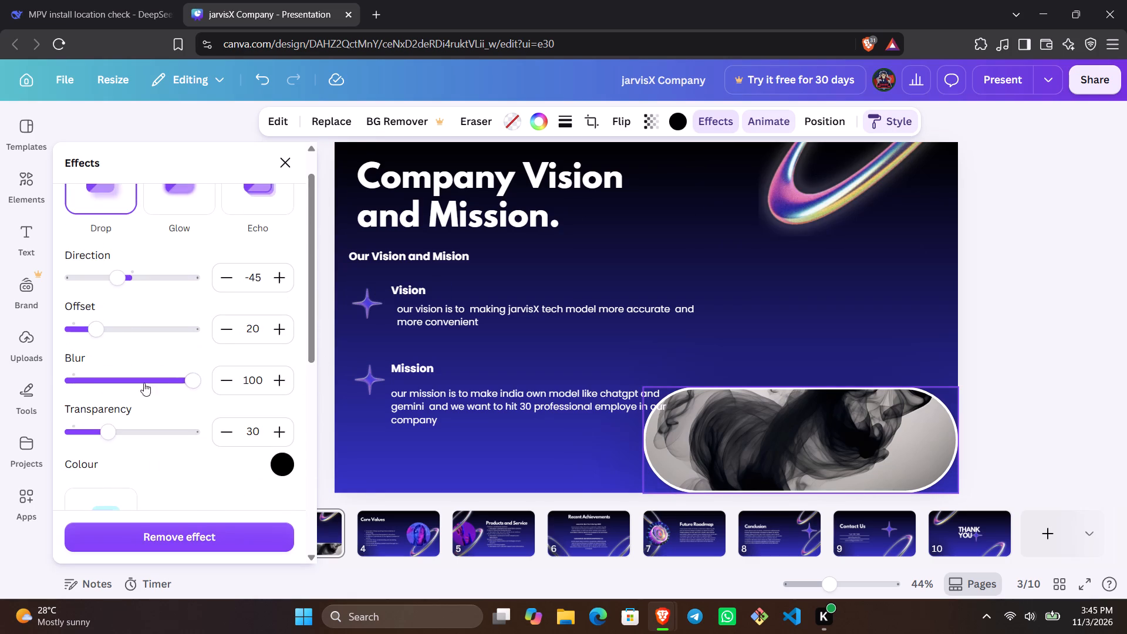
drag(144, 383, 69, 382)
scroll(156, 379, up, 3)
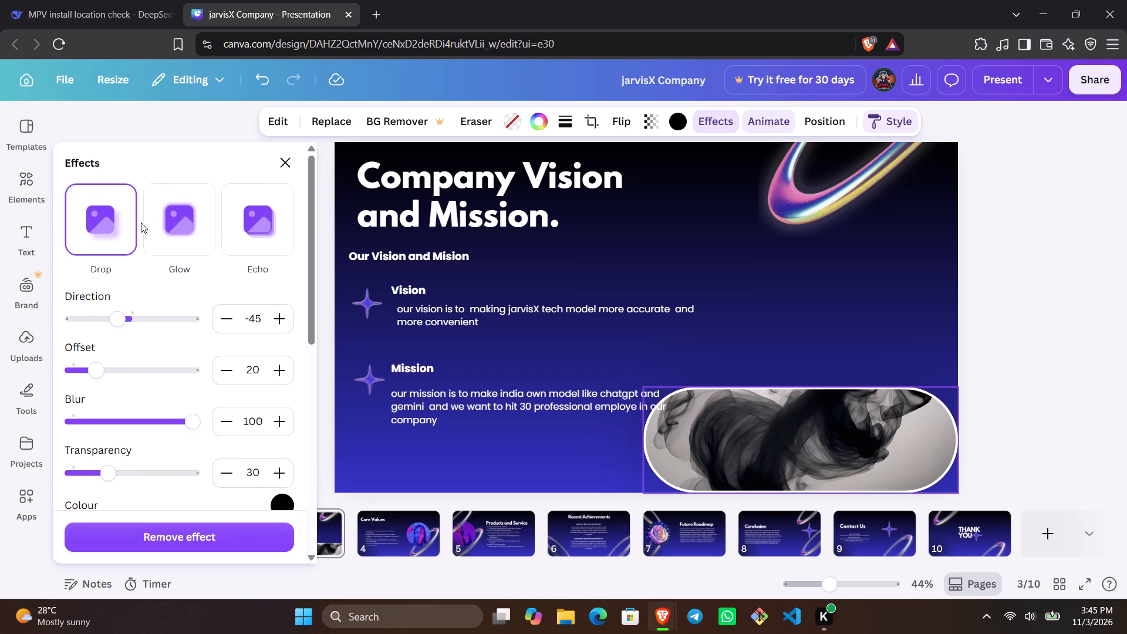
Try the Glow, Echo, Malibu and Metallic effects on the ink-smoke image, then settle on VHS.
click(715, 124)
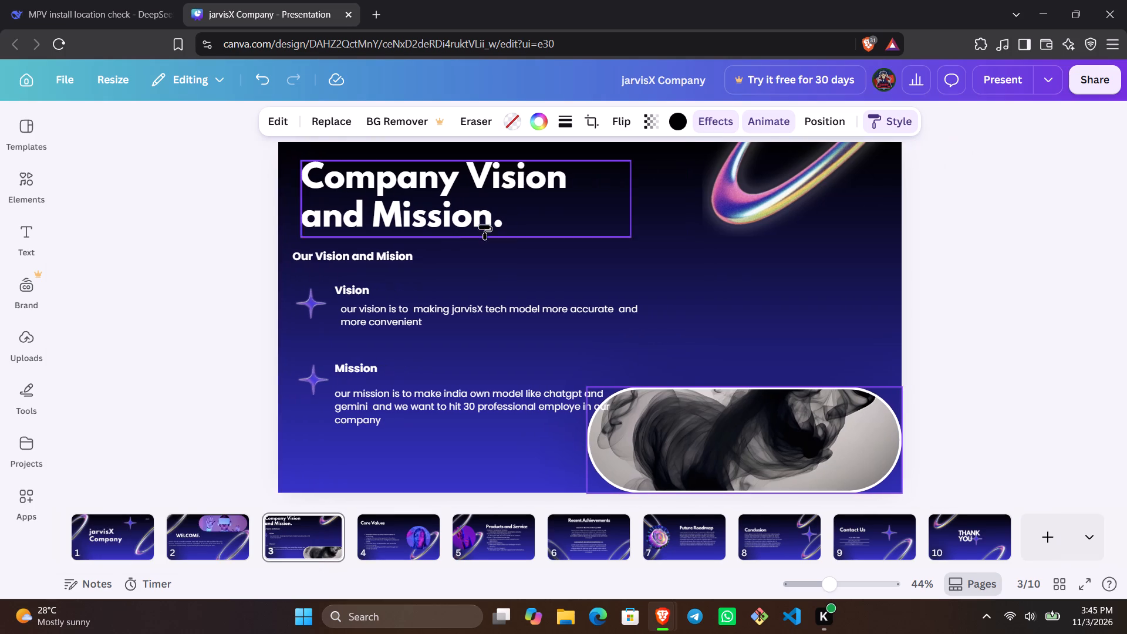
click(707, 108)
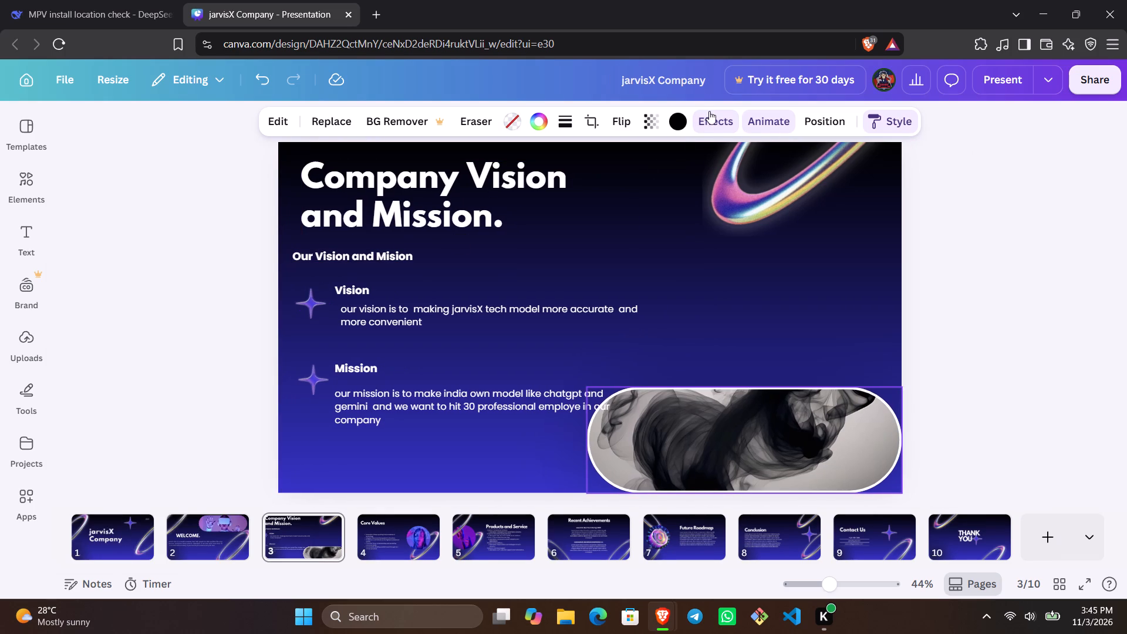
click(709, 111)
scroll(222, 306, up, 3)
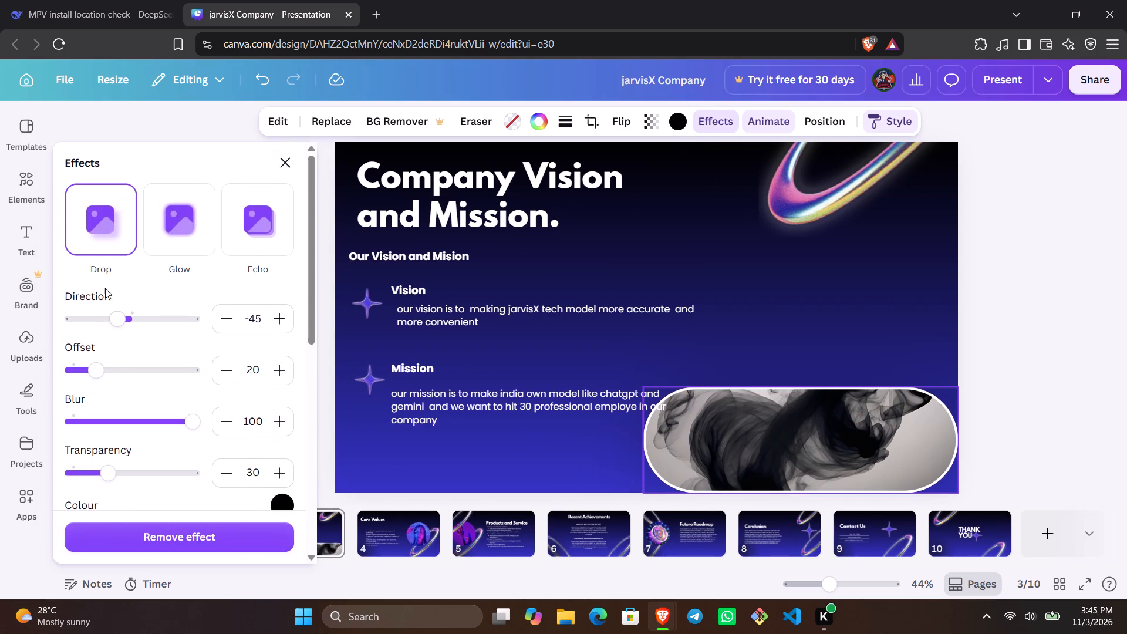
click(184, 204)
click(236, 224)
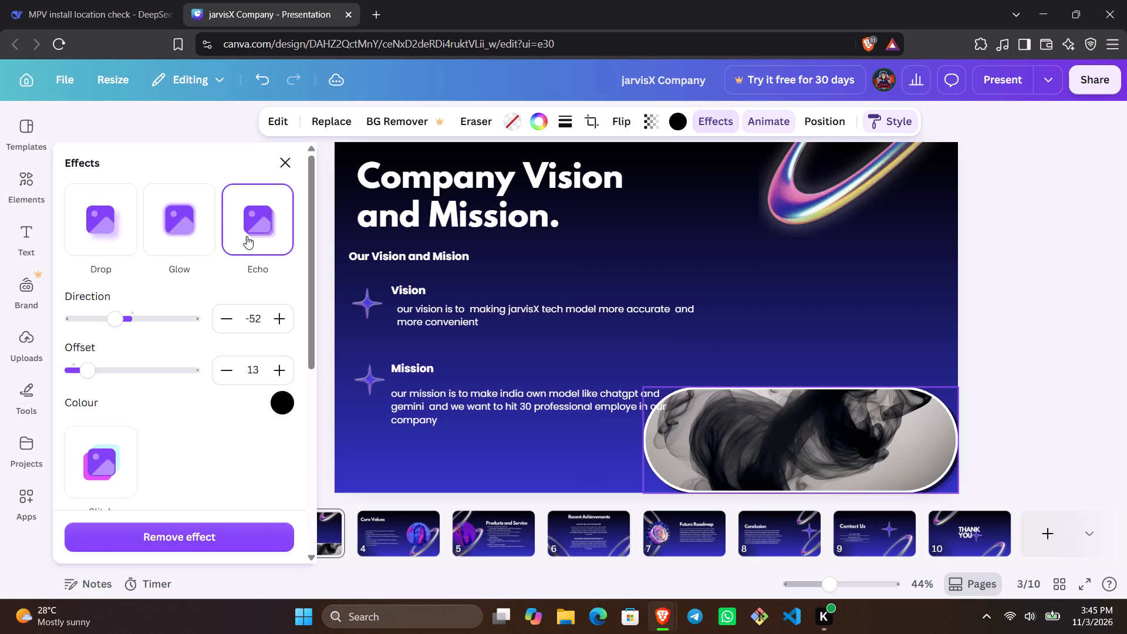
scroll(257, 292, down, 5)
click(191, 337)
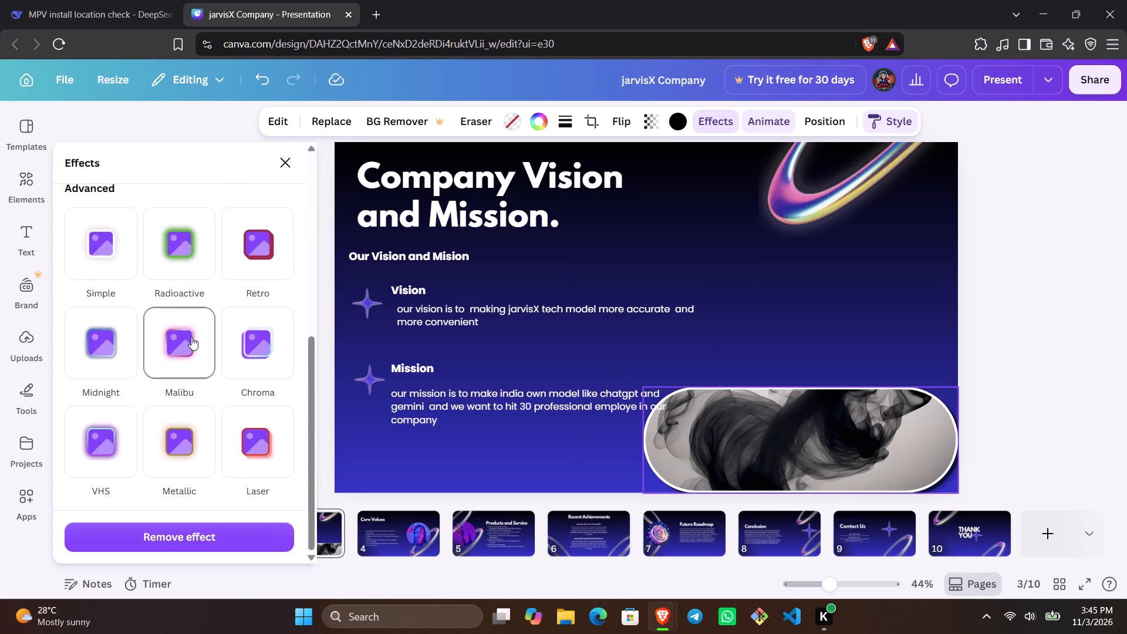
click(195, 413)
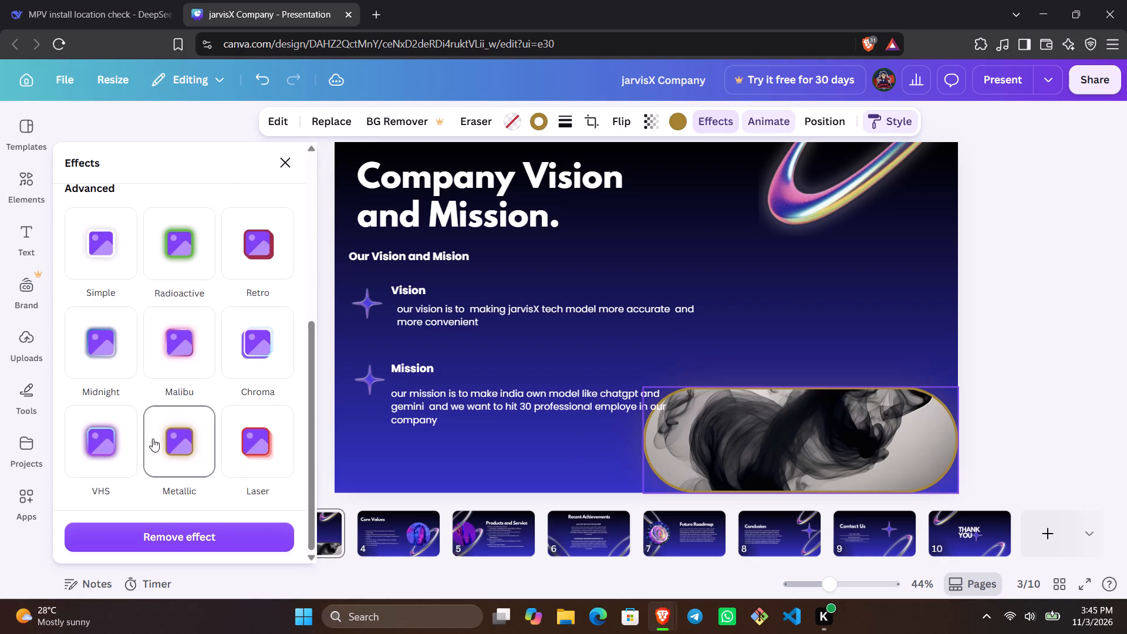
click(116, 437)
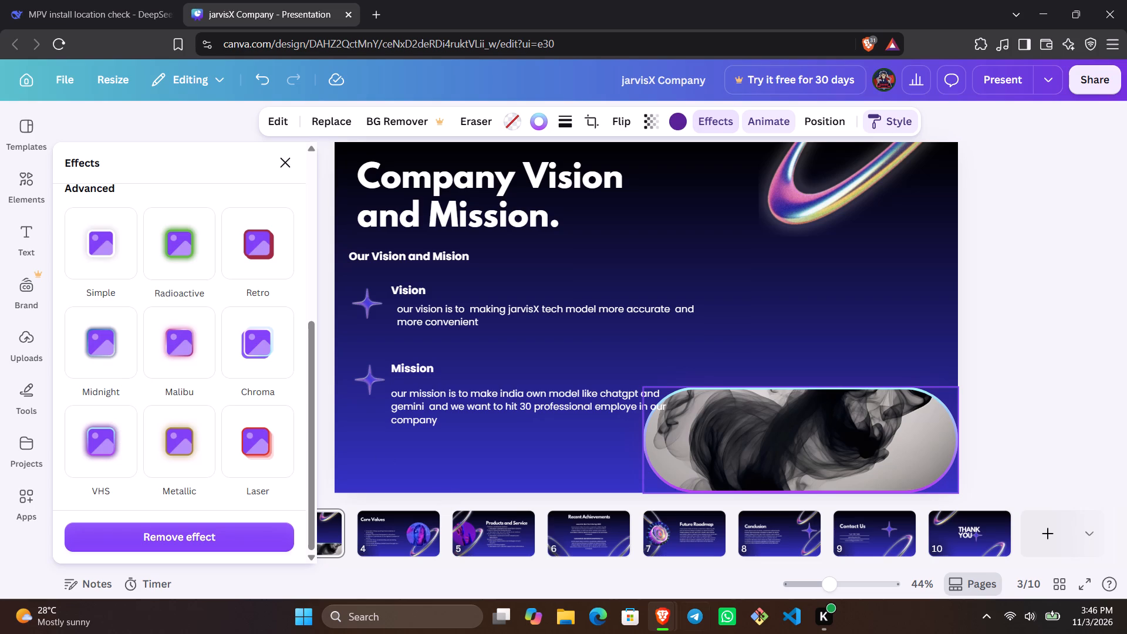
Lower the system volume to zero in the Windows quick settings.
click(934, 633)
click(1032, 633)
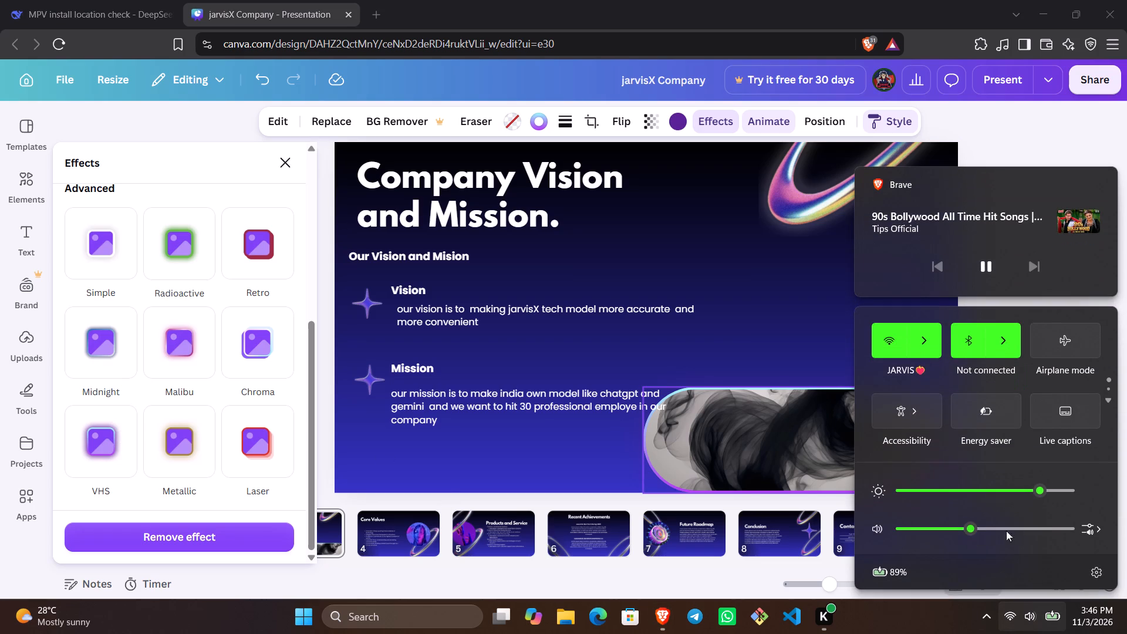
drag(979, 527, 882, 497)
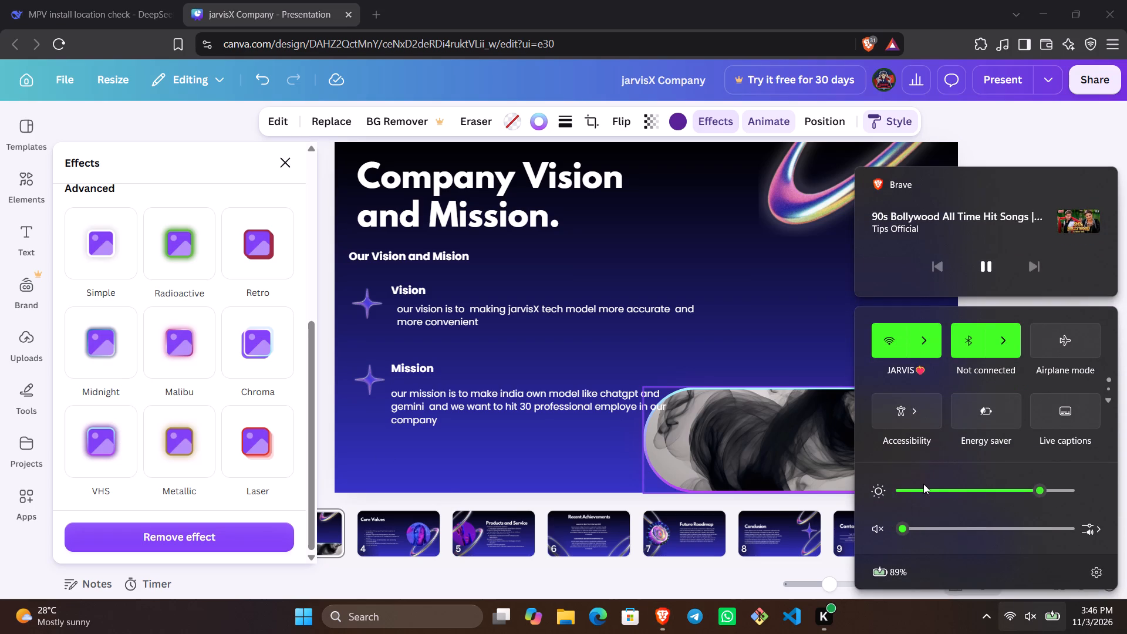
Apply the copied ink-smoke image style to the background of slide 3.
click(730, 323)
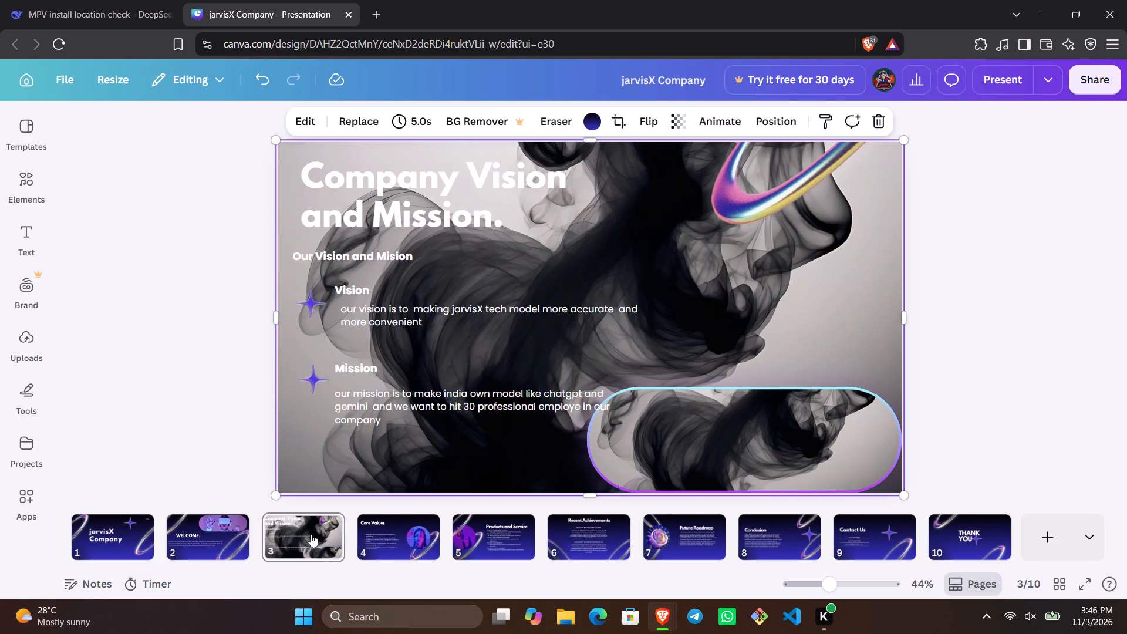
Compare slides 2 and 3, then open slide 4, Core Values.
click(210, 541)
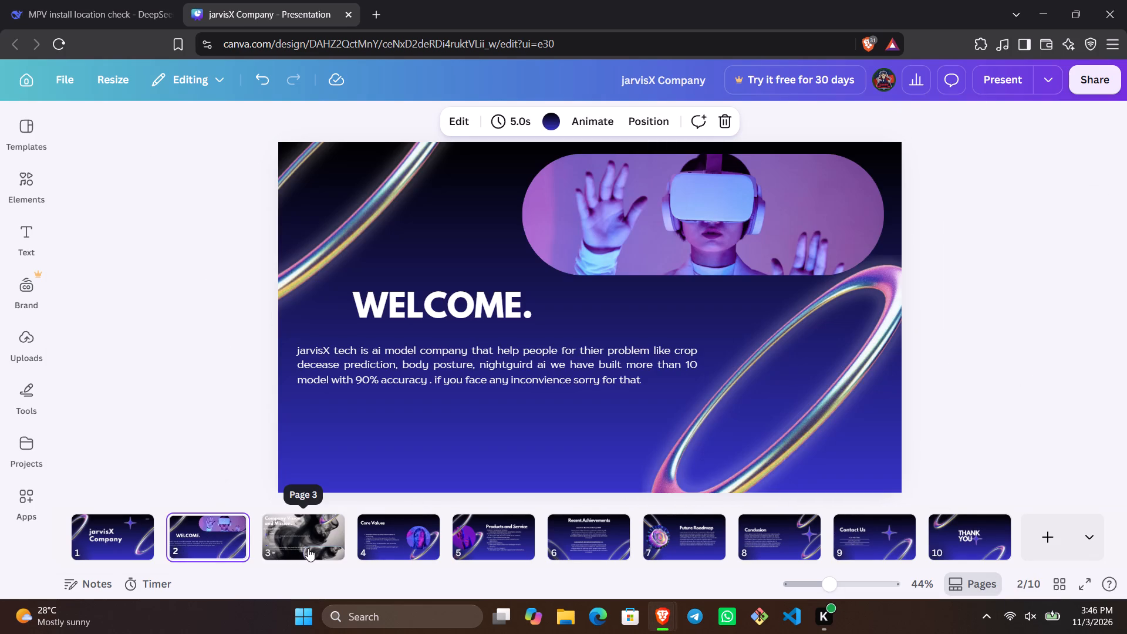
click(307, 543)
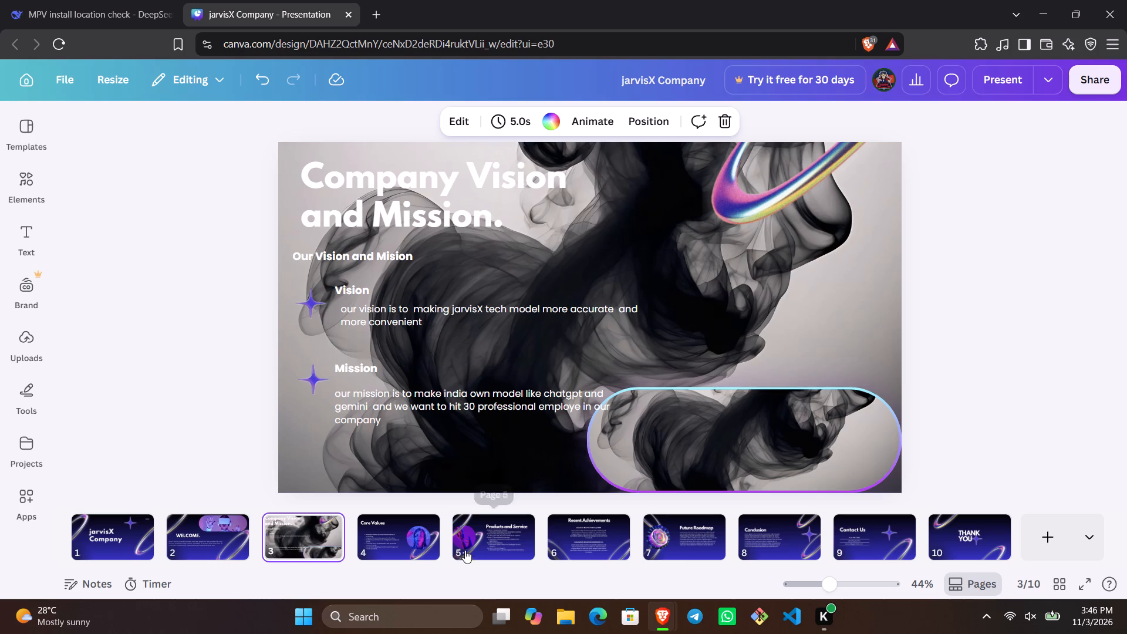
click(403, 539)
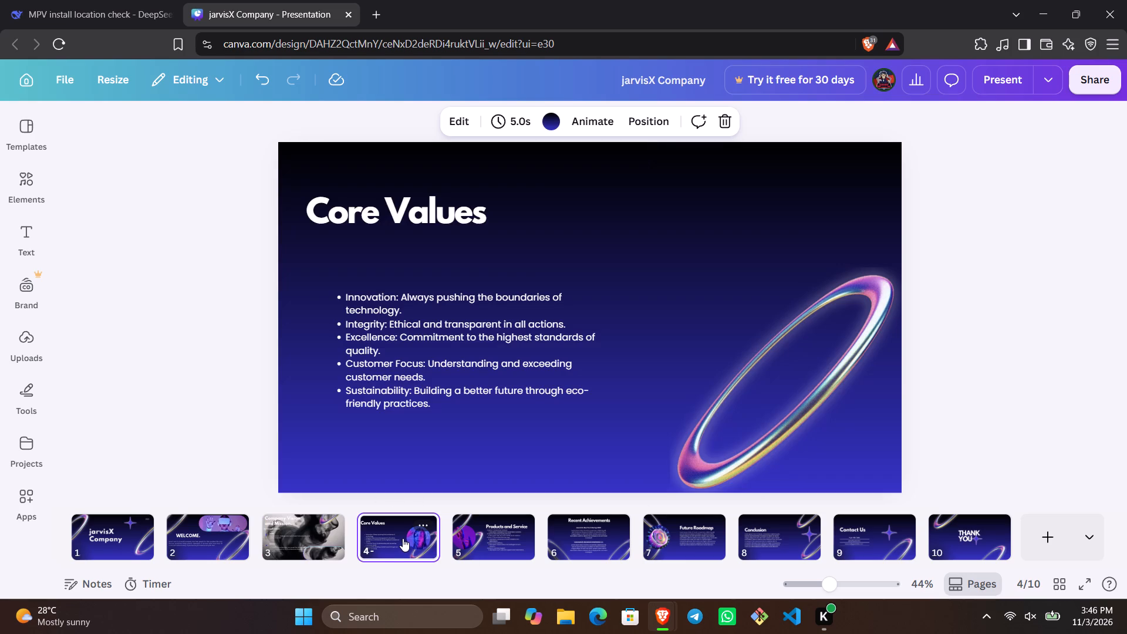
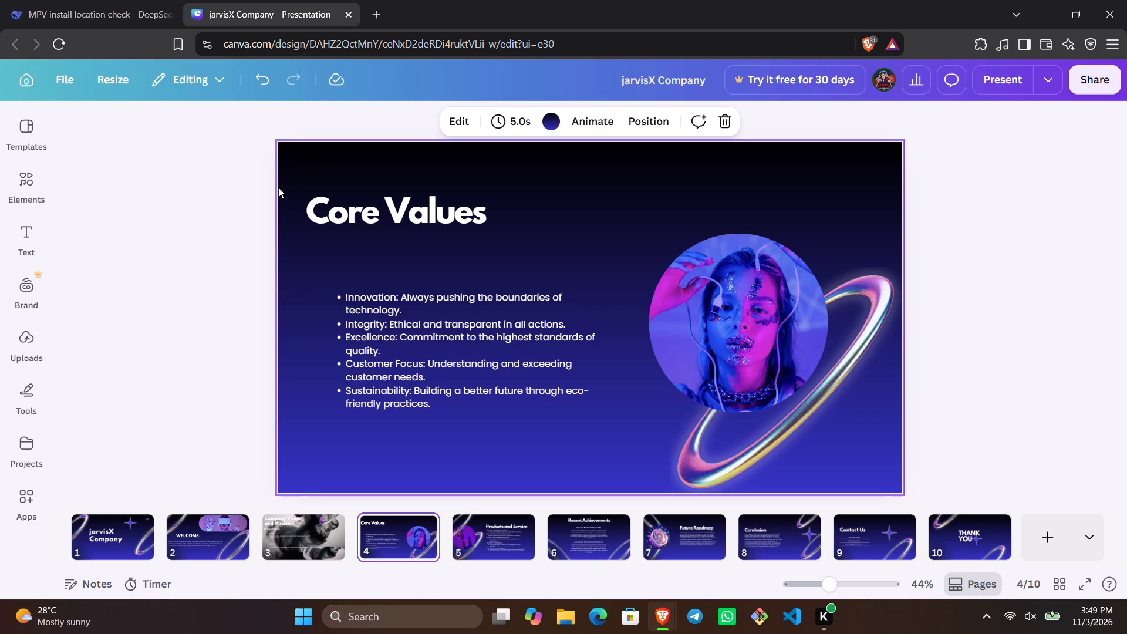
Look through slides 4 to 6, from Core Values through Products and Service to Recent Achievements.
click(237, 212)
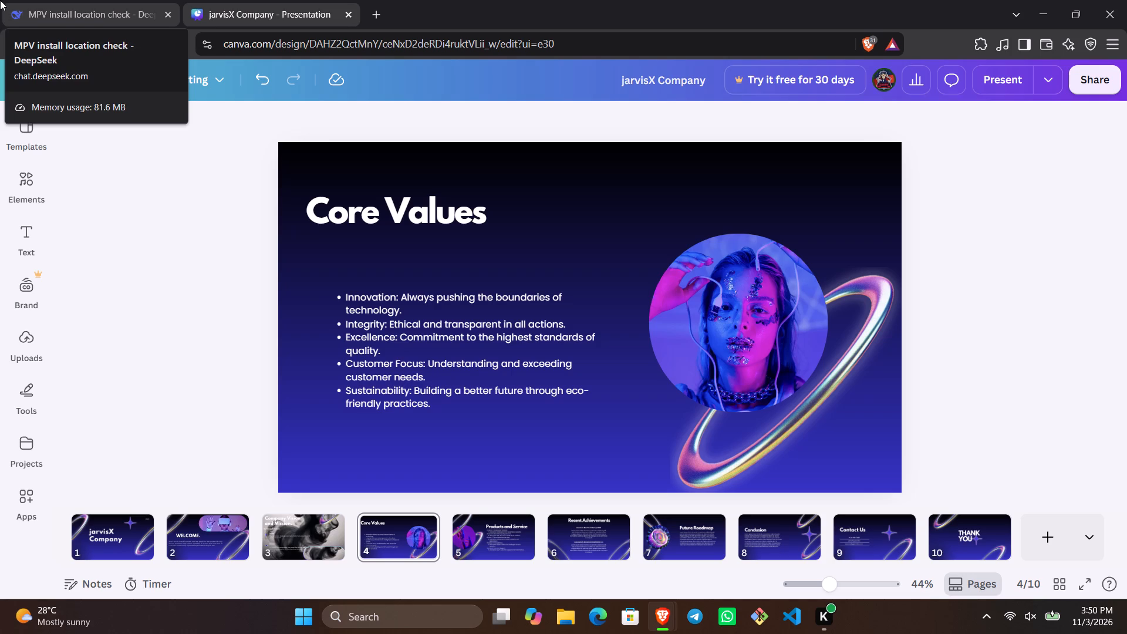
click(676, 347)
click(490, 551)
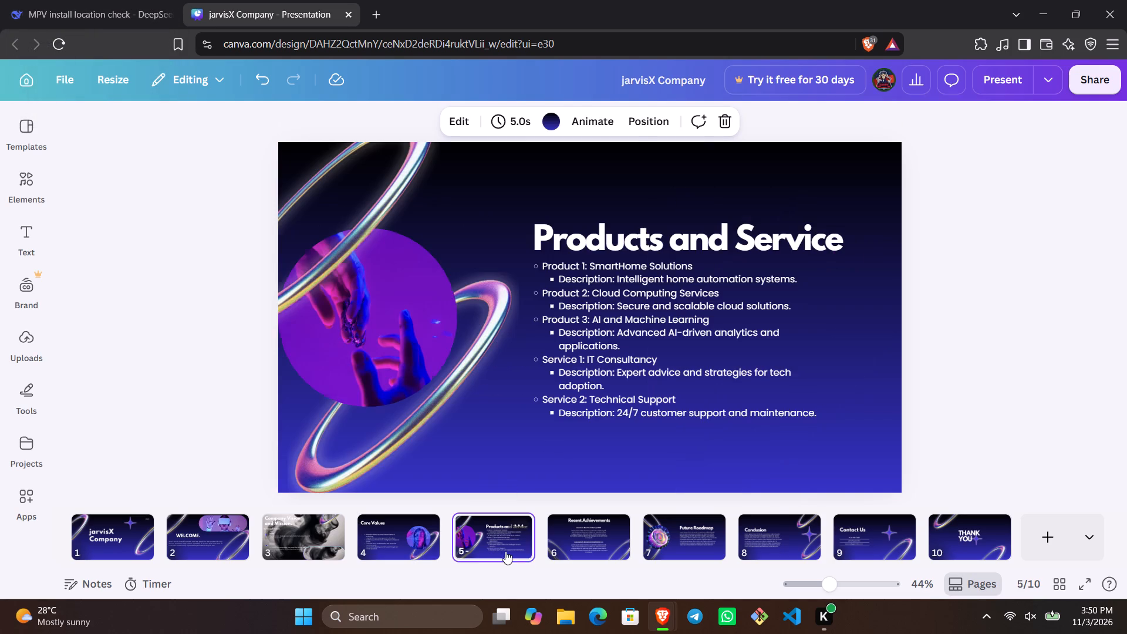
click(568, 558)
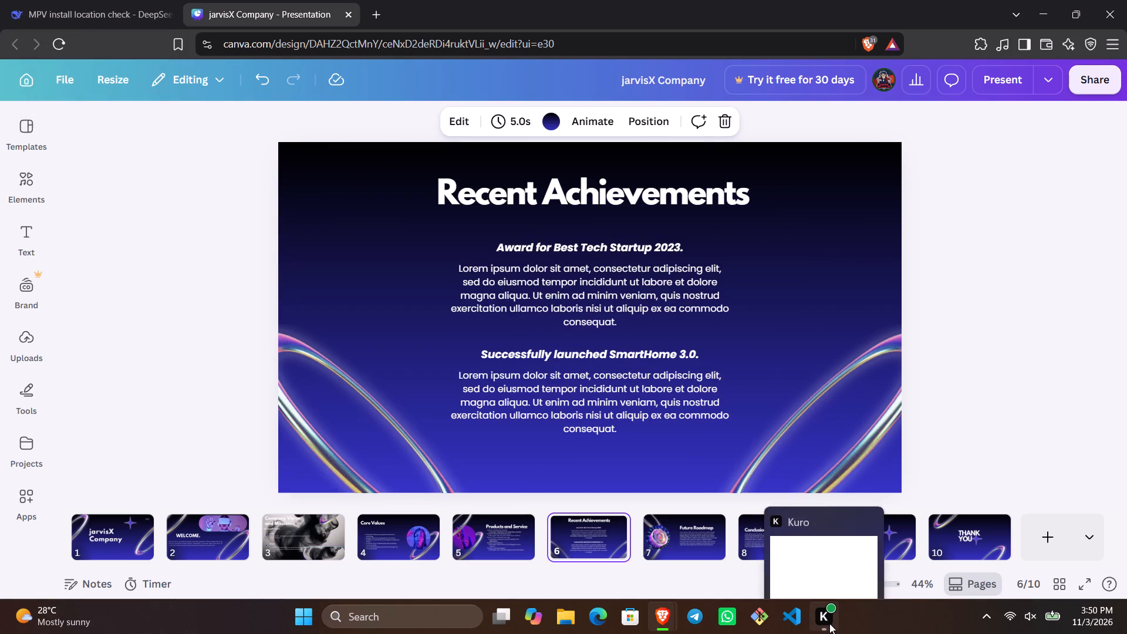
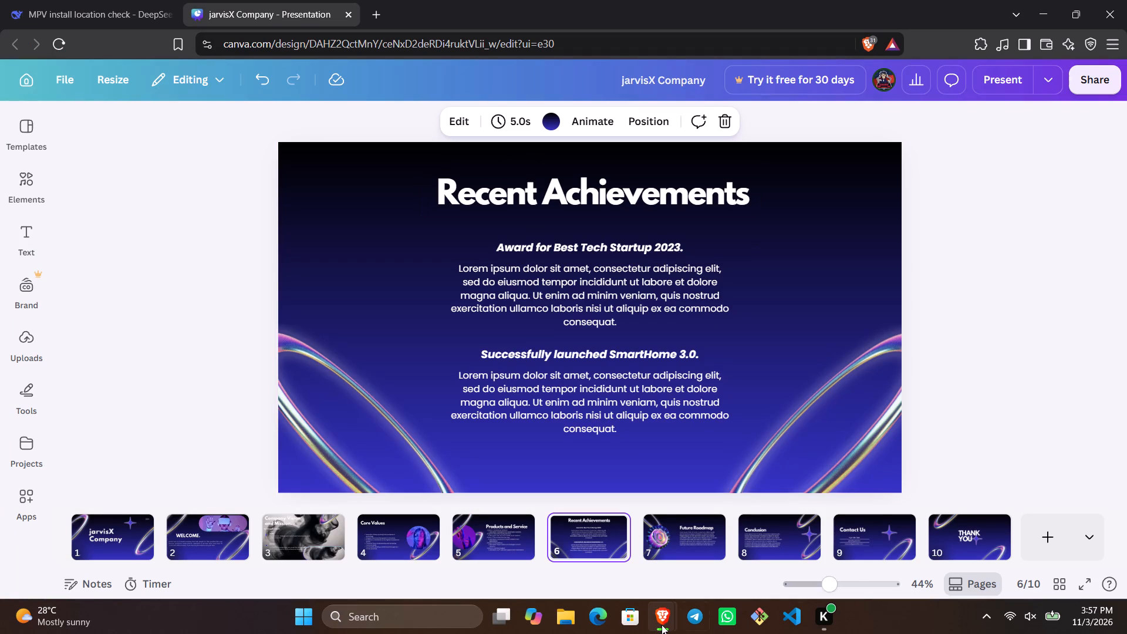
Open slide 7, Future Roadmap, to review its content and layout.
click(693, 528)
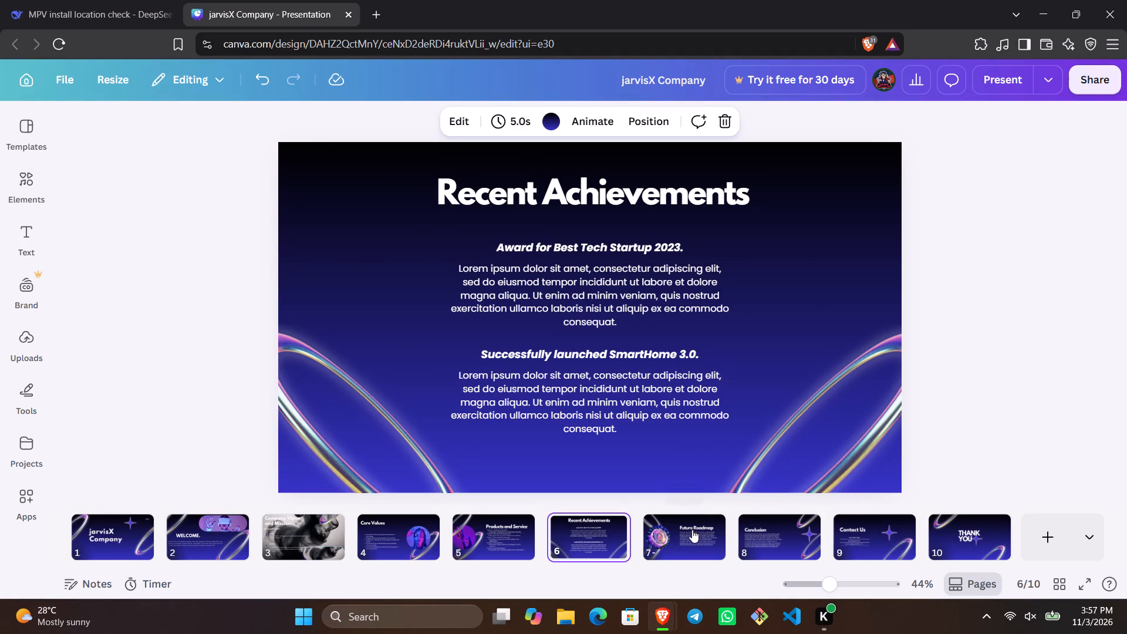
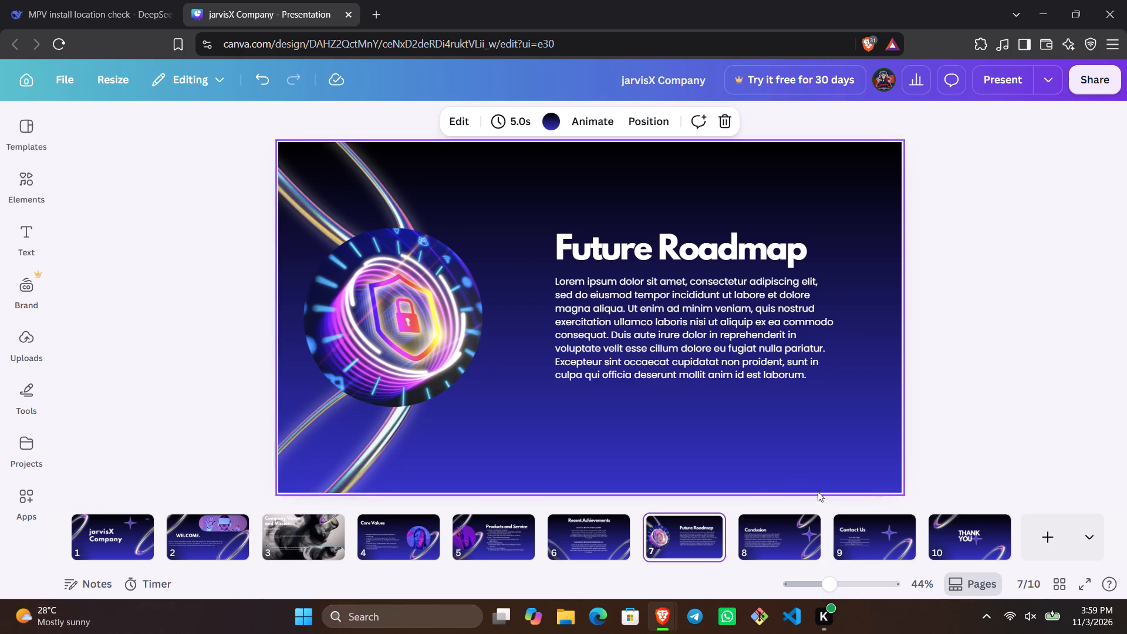
Open slide 8, Conclusion, to review its content and layout.
click(810, 557)
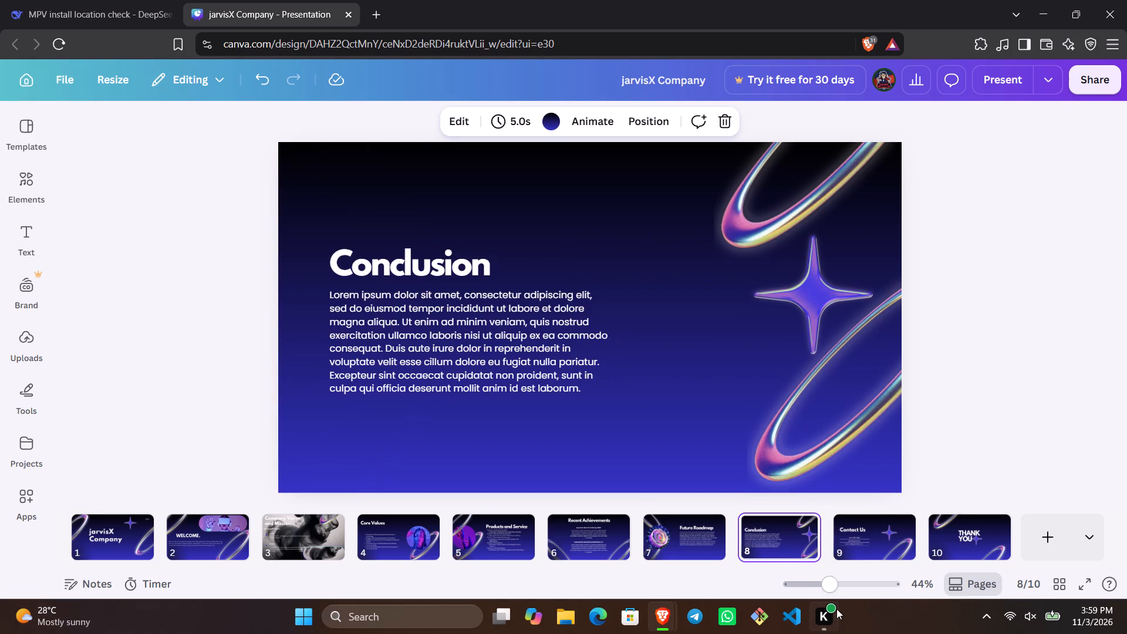